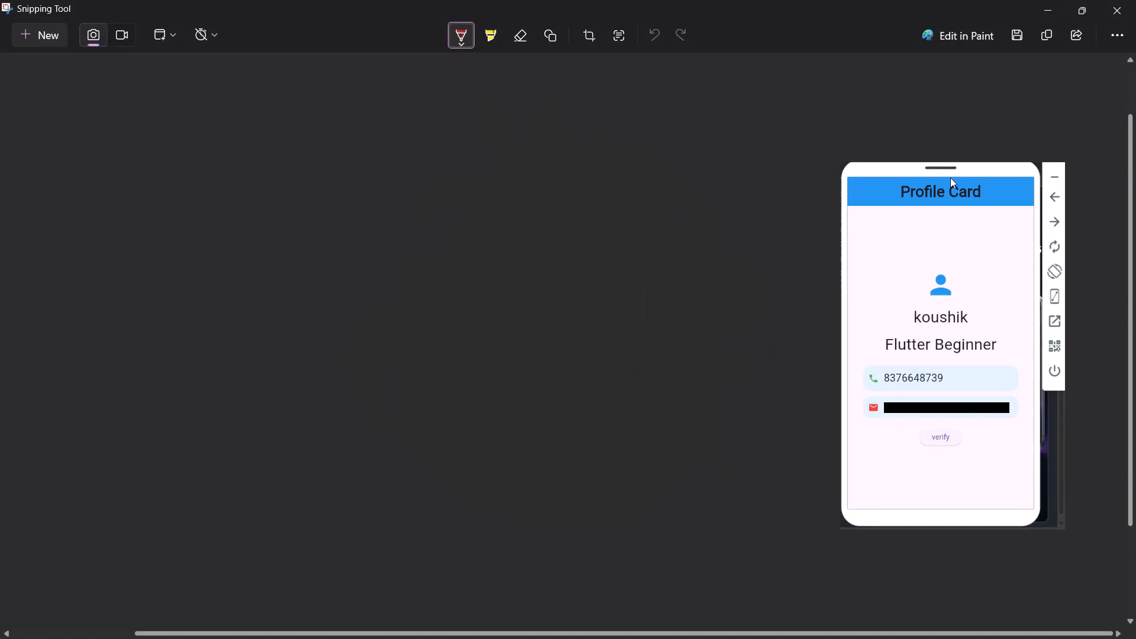
# Close the Profile Card screenshot and switch to the UIDF_Lab_Record document in Word.
pyautogui.click(1135, 0)
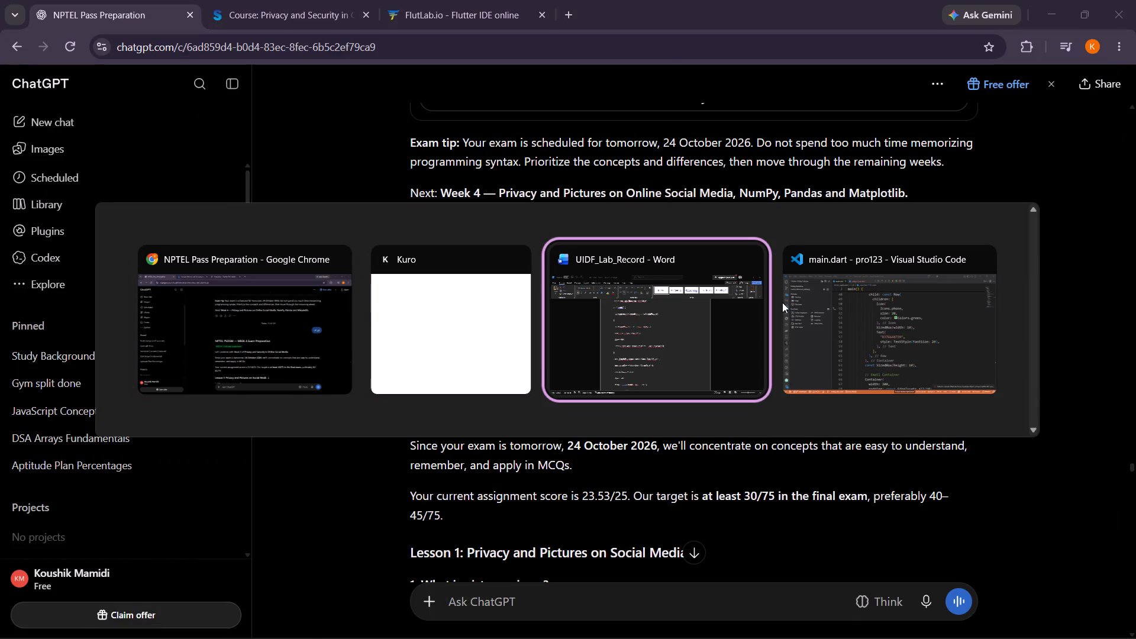
# Examine the lab record's INDEX table, checking how the experiments are numbered and named.
pyautogui.scroll(13, 600, 207)
pyautogui.scroll(11, 600, 207)
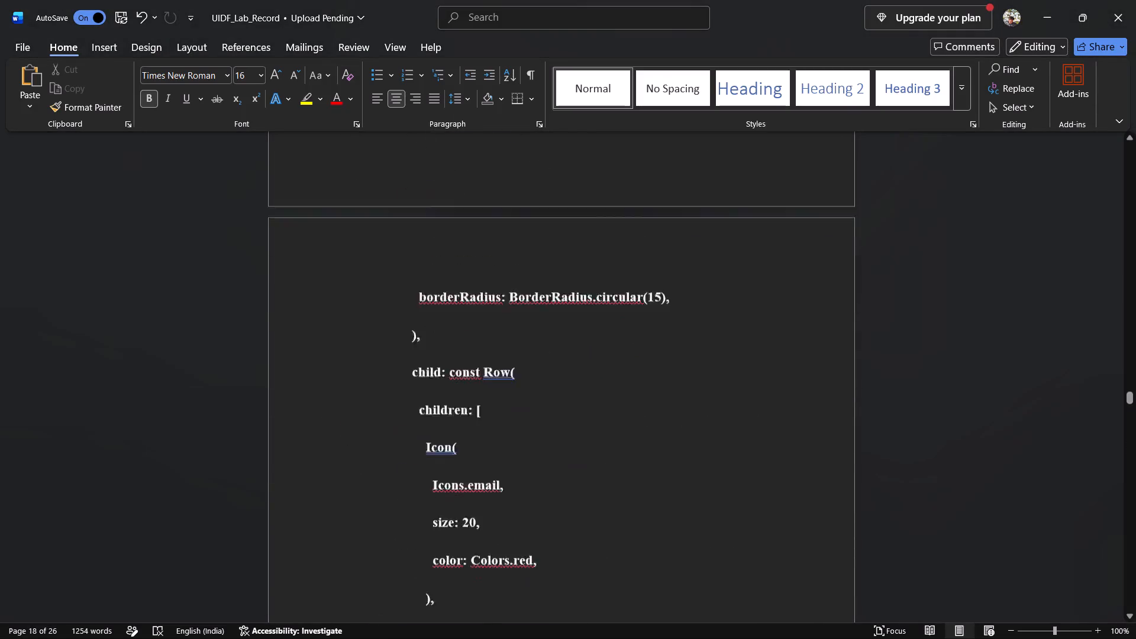
pyautogui.scroll(17, 600, 207)
pyautogui.scroll(4, 600, 207)
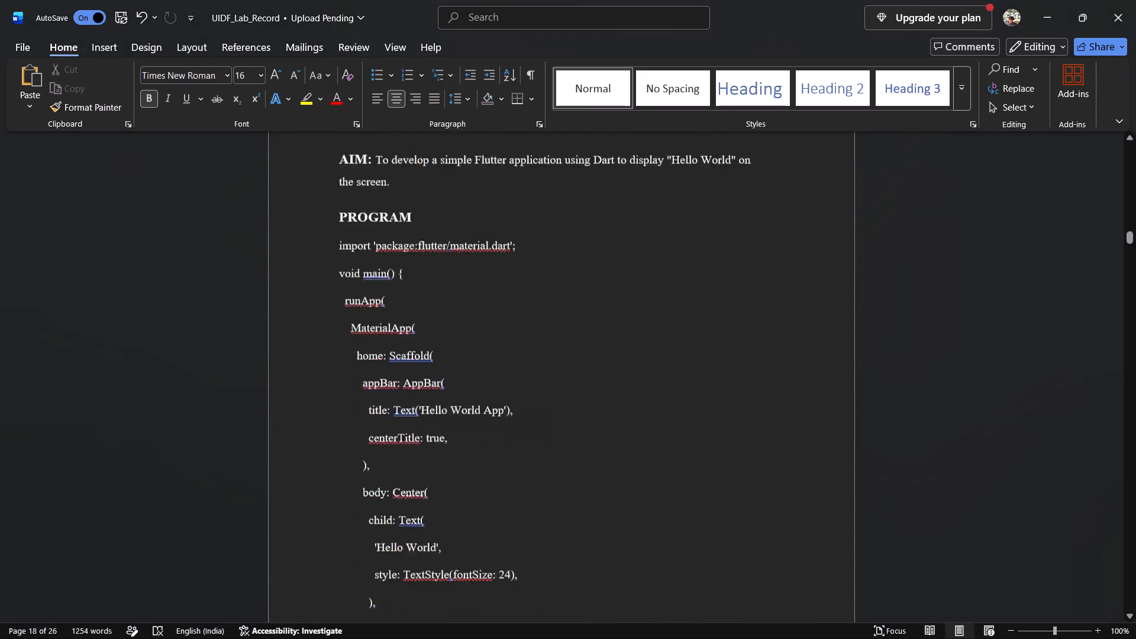
pyautogui.scroll(12, 600, 207)
pyautogui.scroll(-1, 600, 207)
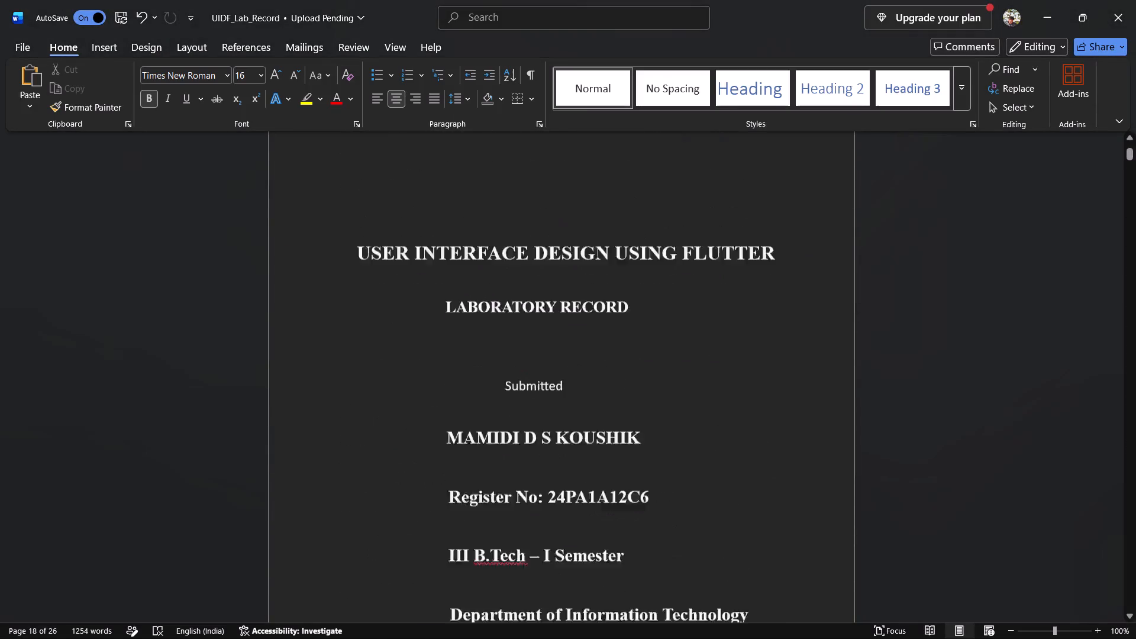
pyautogui.scroll(-3, 600, 207)
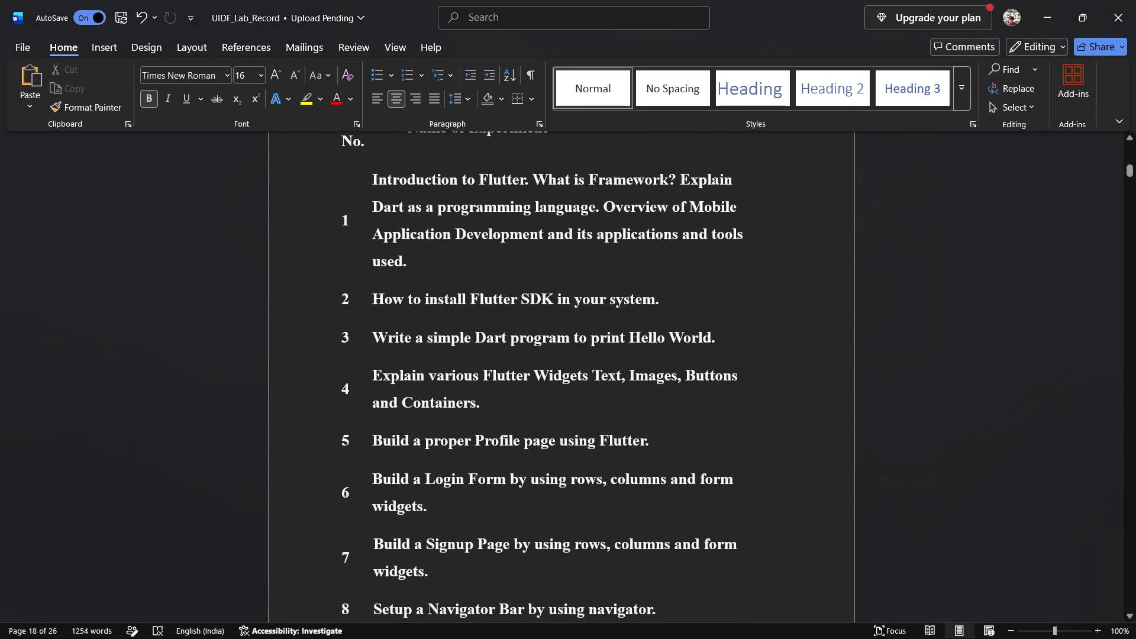
pyautogui.moveTo(373, 180); pyautogui.dragTo(433, 256)
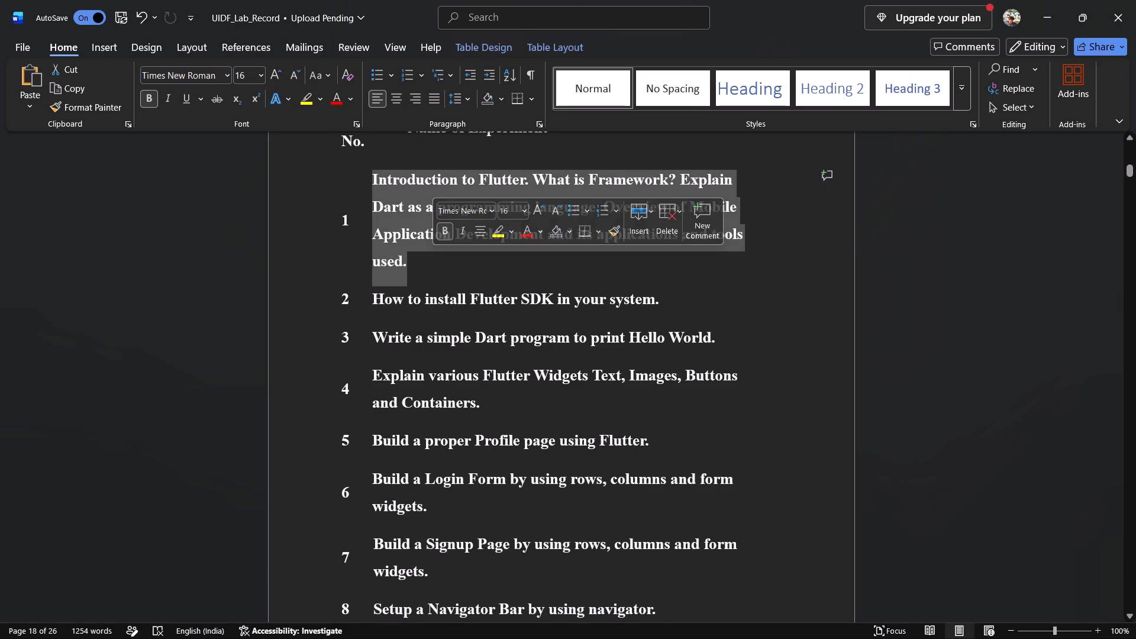
pyautogui.click(448, 267)
pyautogui.scroll(-3, 448, 267)
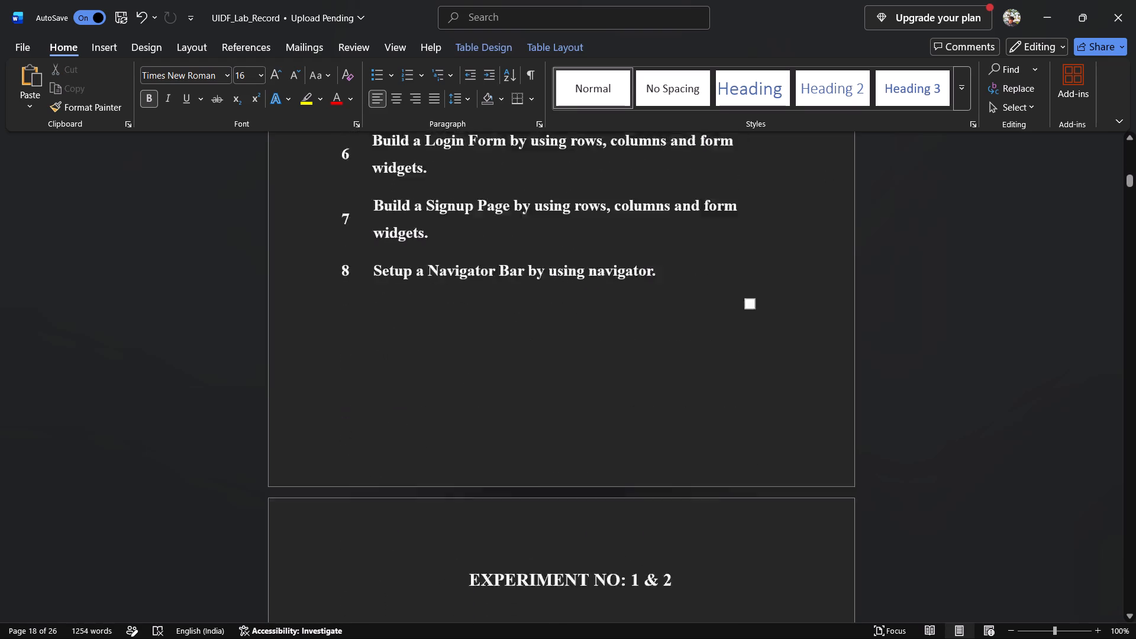
pyautogui.scroll(-1, 448, 267)
pyautogui.scroll(1, 448, 267)
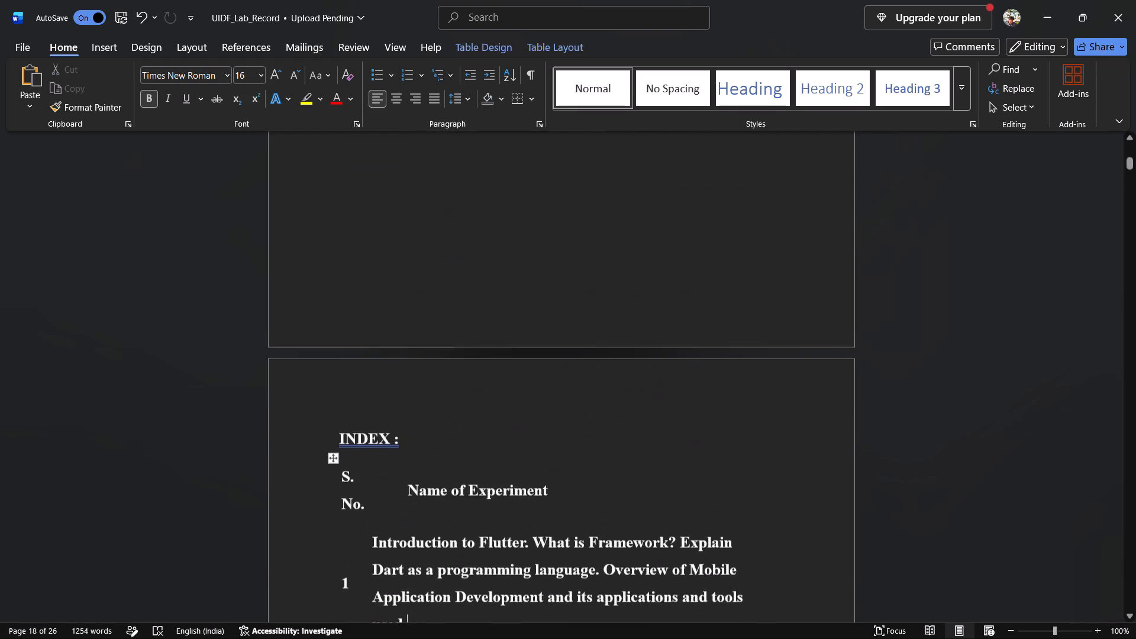
pyautogui.scroll(-1, 448, 267)
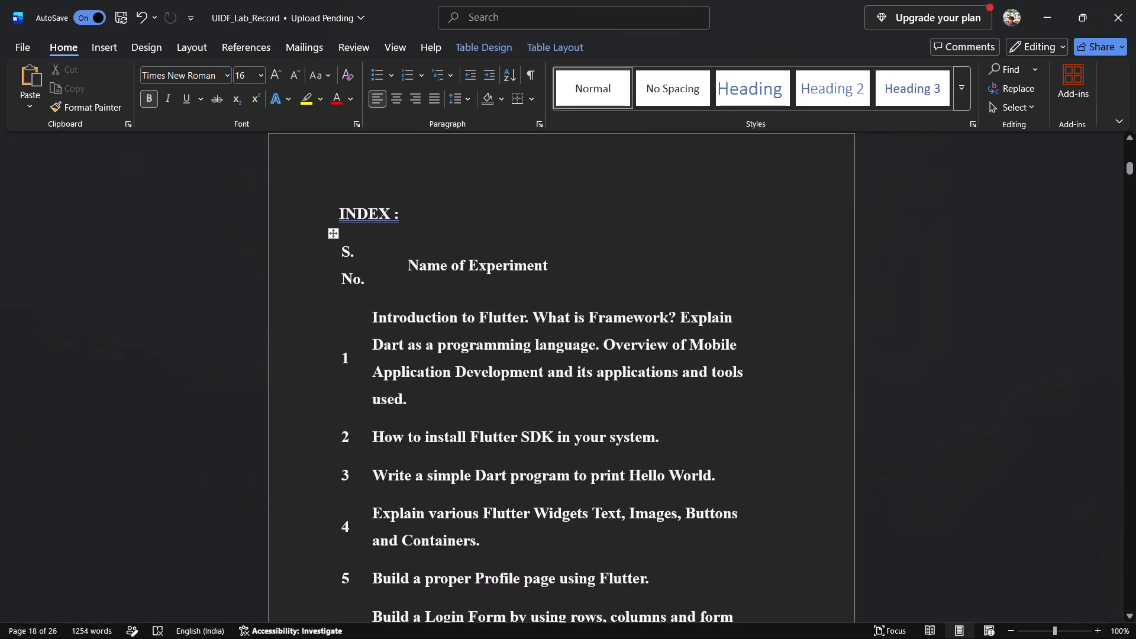
pyautogui.scroll(-2, 448, 267)
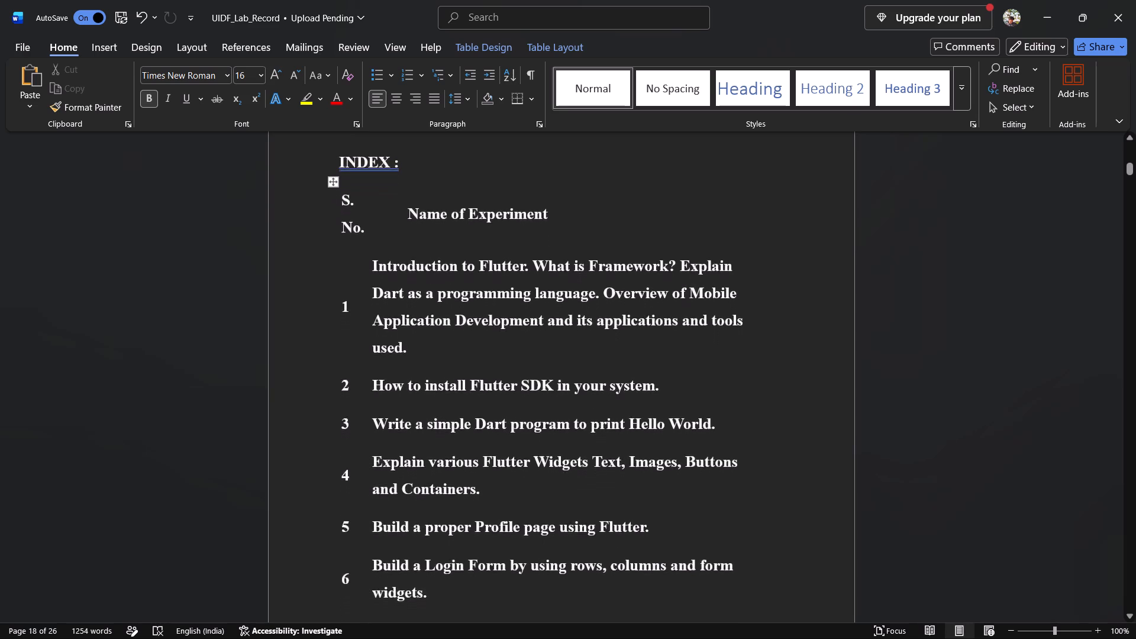
# Review the Experiment 1 & 2 section from its theory topics through to the PROCEDURE heading on the following page.
pyautogui.scroll(-6, 448, 267)
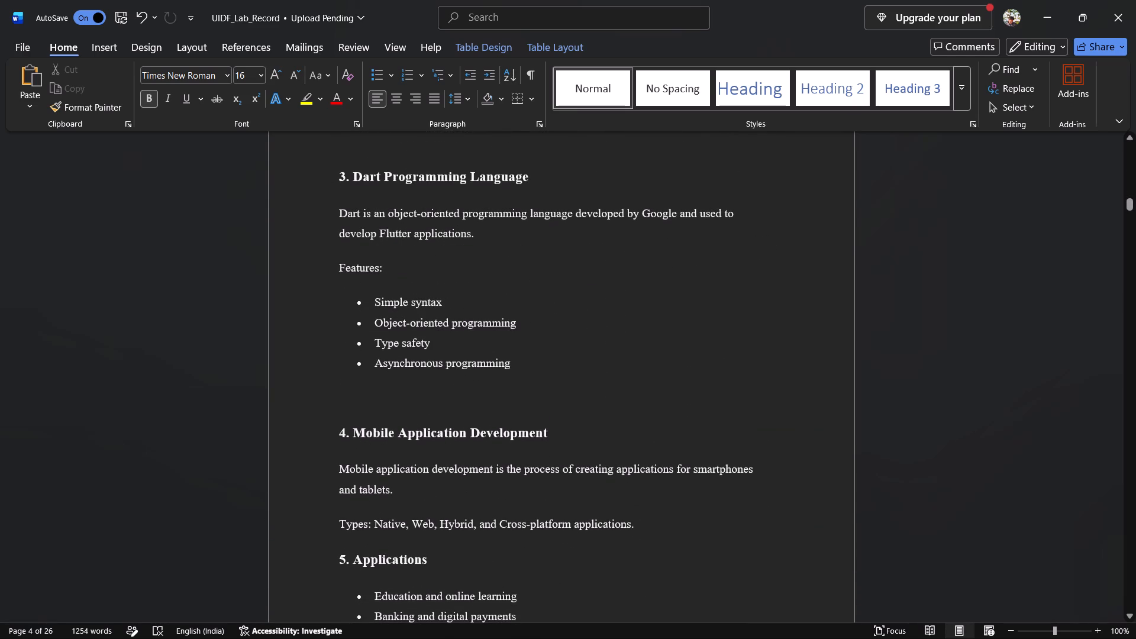
pyautogui.scroll(-1, 430, 242)
pyautogui.scroll(-1, 390, 338)
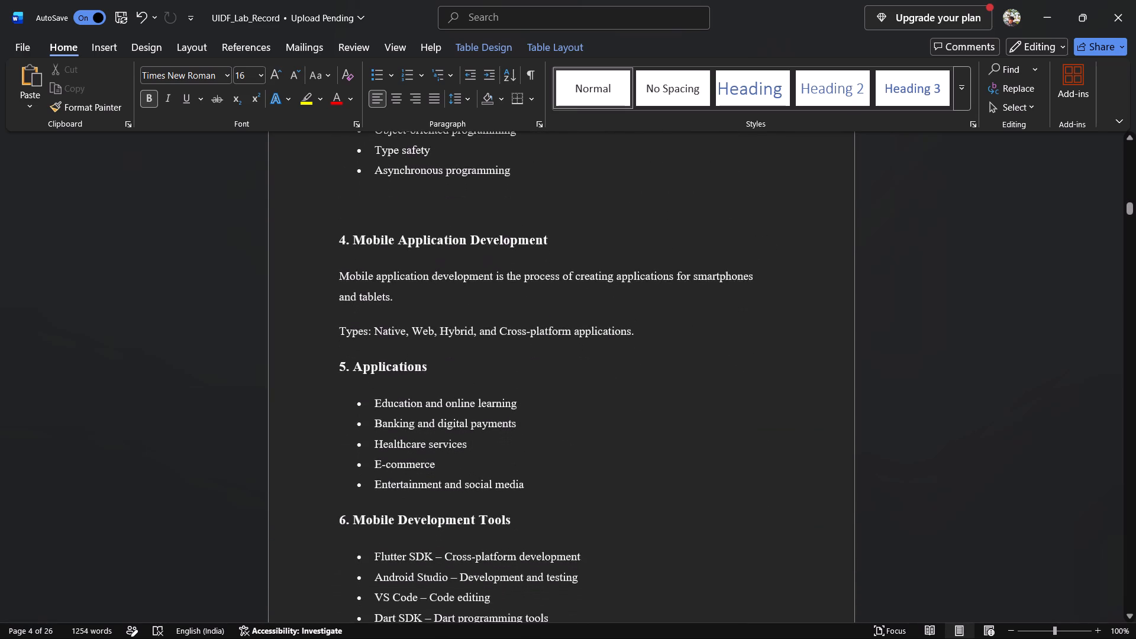
pyautogui.scroll(-4, 397, 390)
pyautogui.click(387, 412)
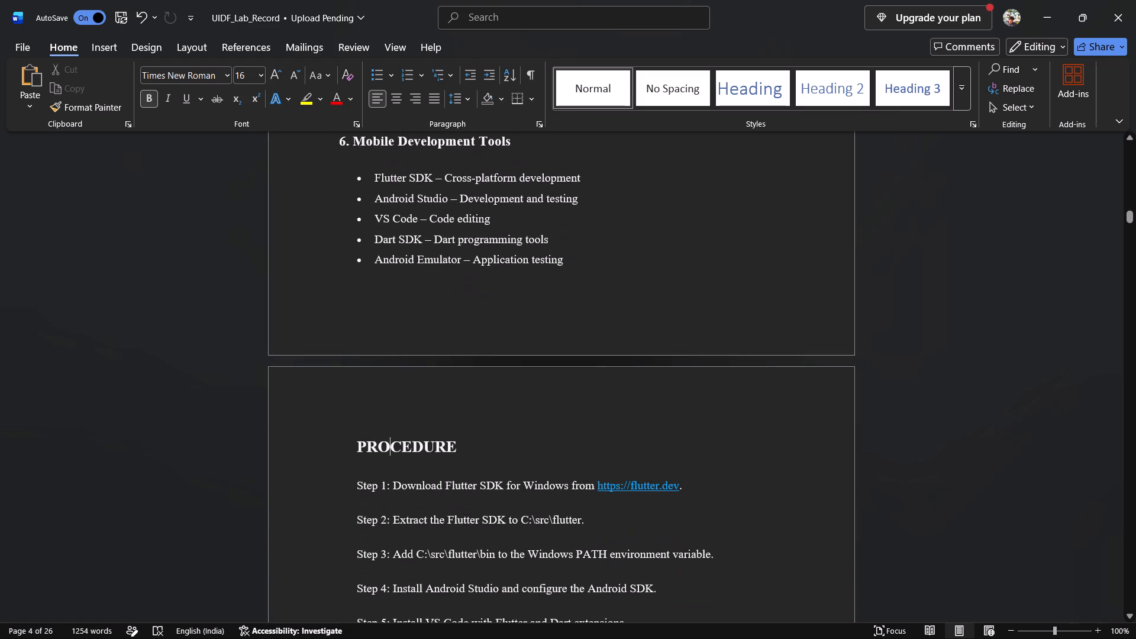
pyautogui.click(426, 410)
pyautogui.click(504, 404)
# Remove "& 2" from the first experiment's heading so that it reads "EXPERIMENT NO: 1".
pyautogui.scroll(2, 504, 404)
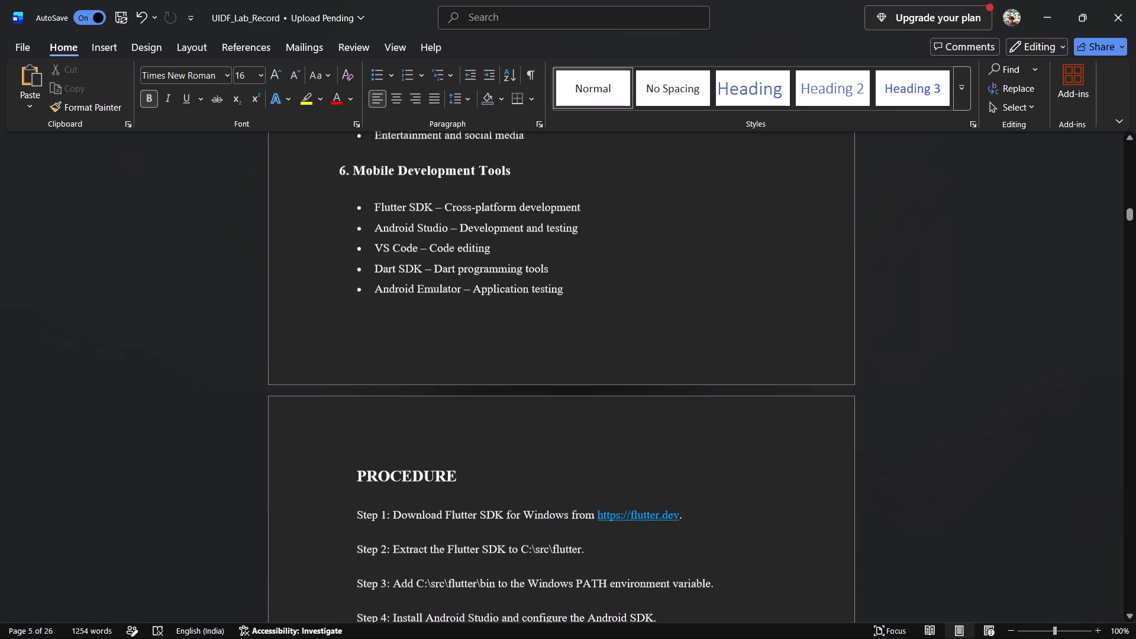
pyautogui.scroll(5, 504, 404)
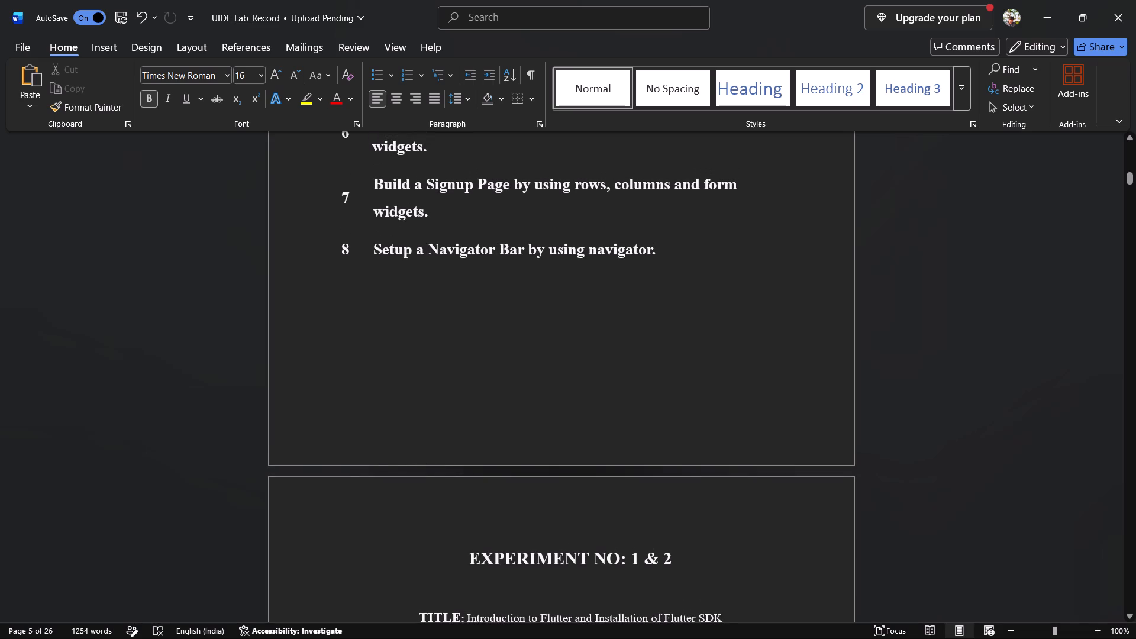
pyautogui.click(680, 559)
pyautogui.press('BackSpace')
pyautogui.press('BackSpace')
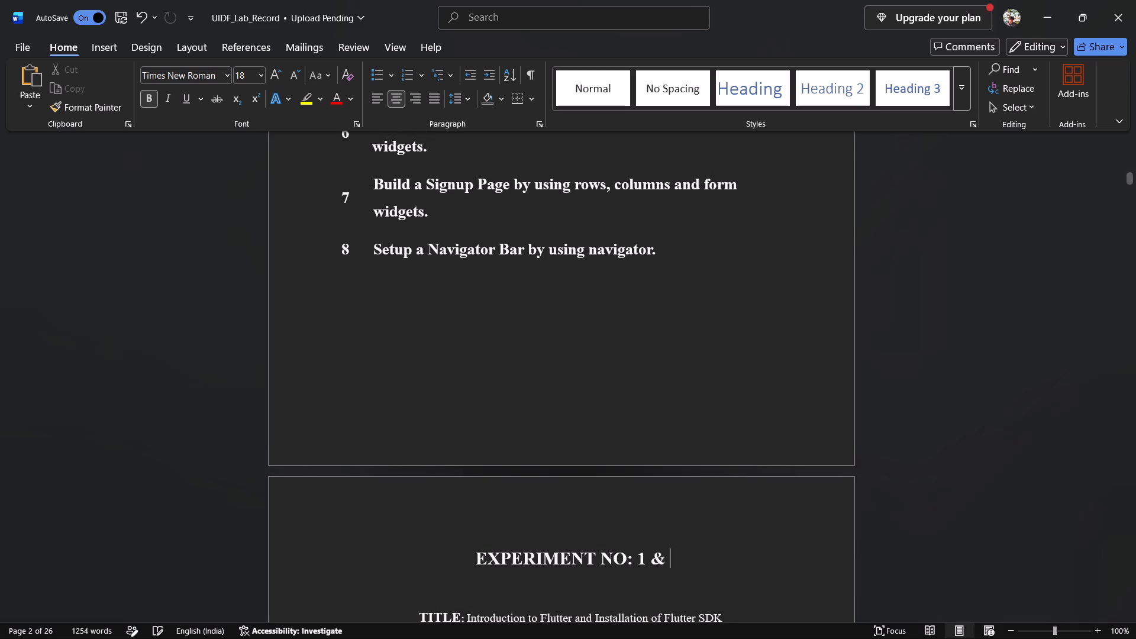
pyautogui.press('BackSpace')
# Delete ", and the installation of Flutter SDK" from Experiment 1's AIM so that the sentence ends with "mobile application development.".
pyautogui.scroll(-1, 680, 559)
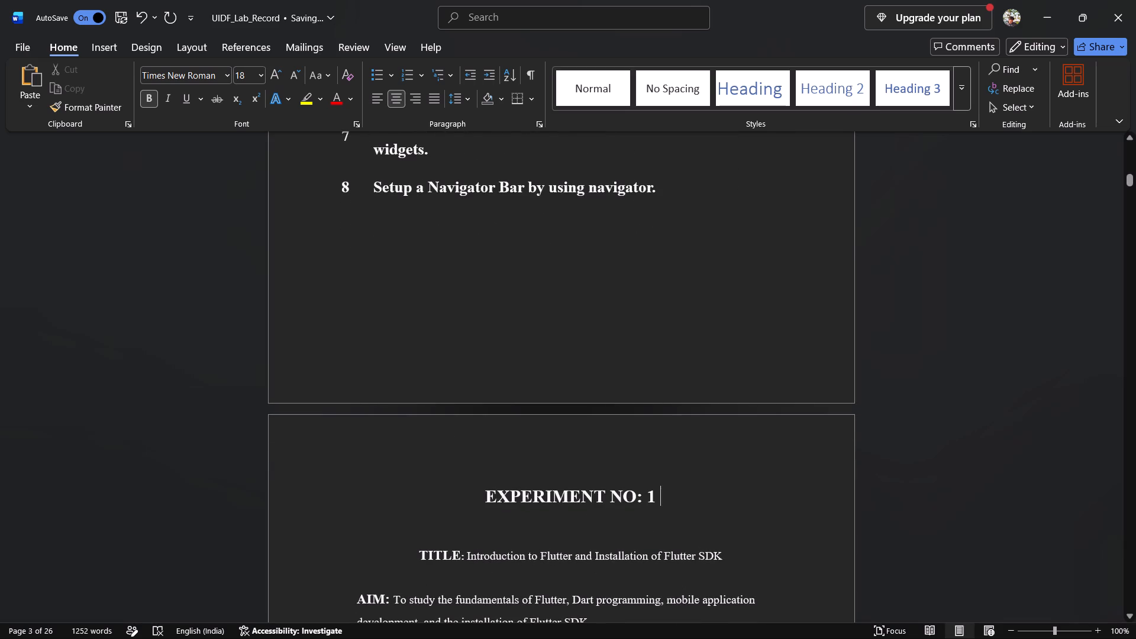
pyautogui.scroll(-1, 563, 567)
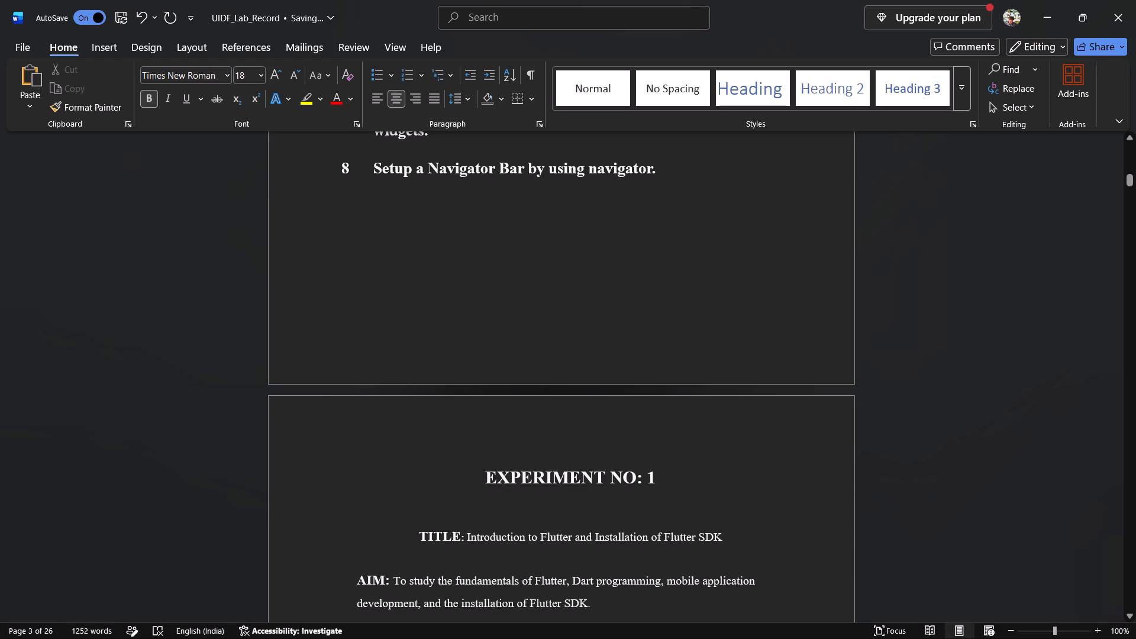
pyautogui.moveTo(586, 596); pyautogui.dragTo(466, 593)
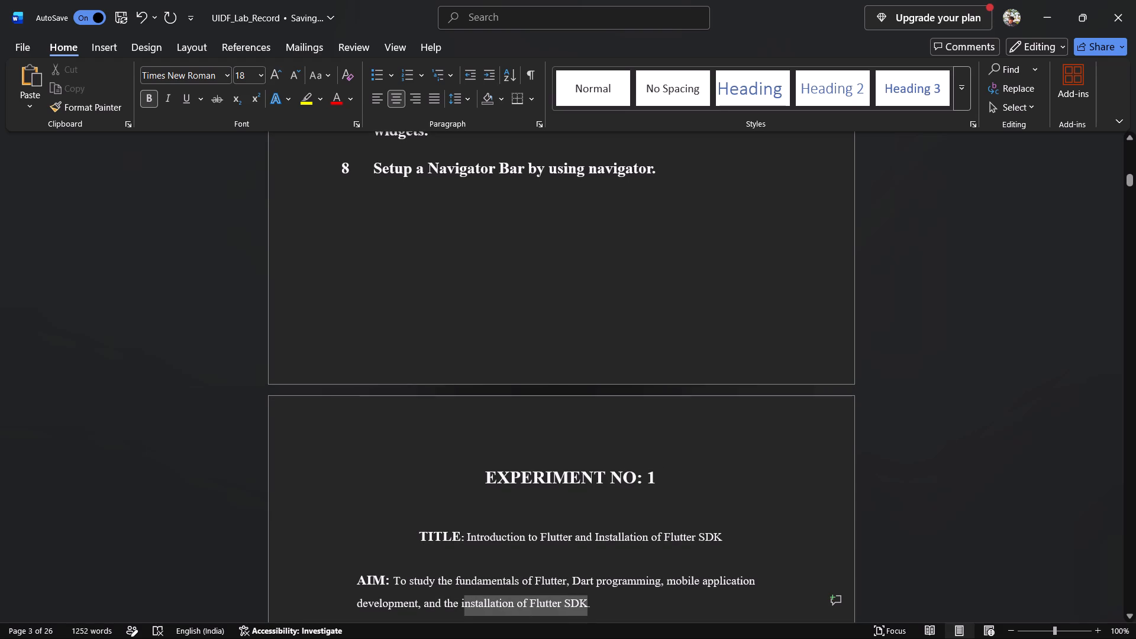
pyautogui.moveTo(466, 593); pyautogui.dragTo(425, 602)
pyautogui.moveTo(425, 602); pyautogui.dragTo(425, 602)
pyautogui.press('BackSpace')
pyautogui.press('BackSpace')
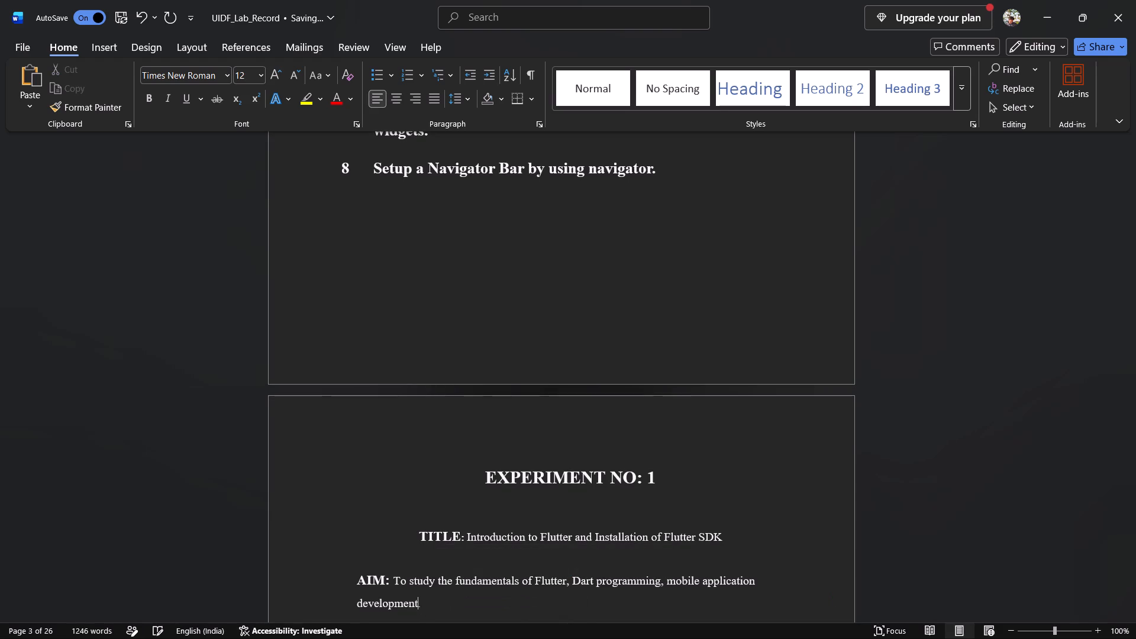
# Compare the first two INDEX entries with Experiment 1's title, aim and software requirements.
pyautogui.scroll(3, 545, 474)
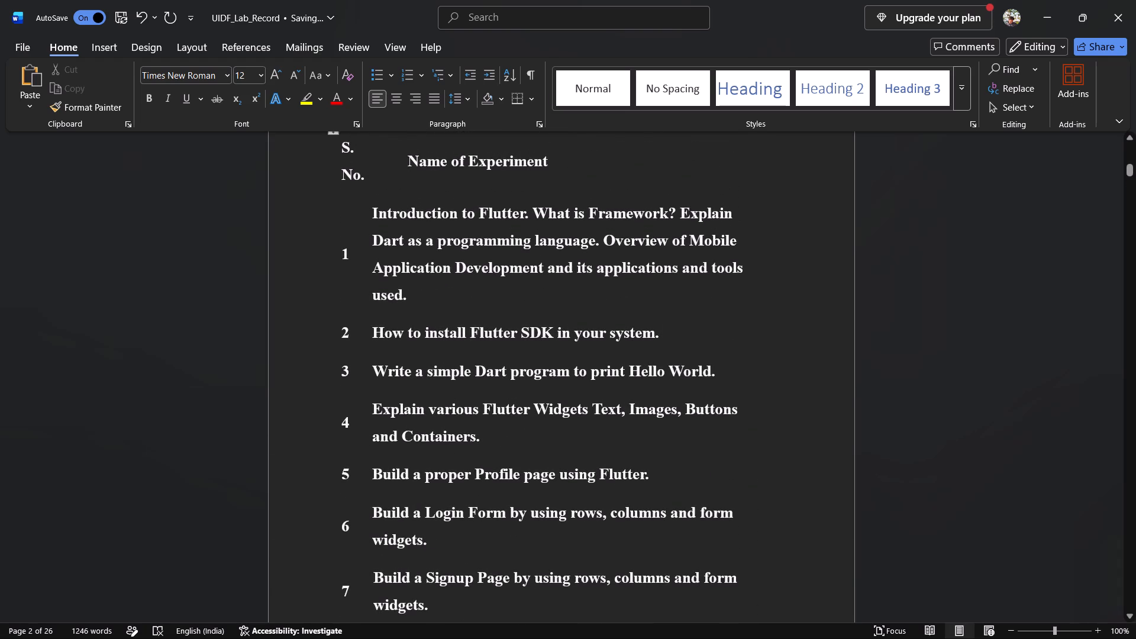
pyautogui.scroll(-3, 421, 362)
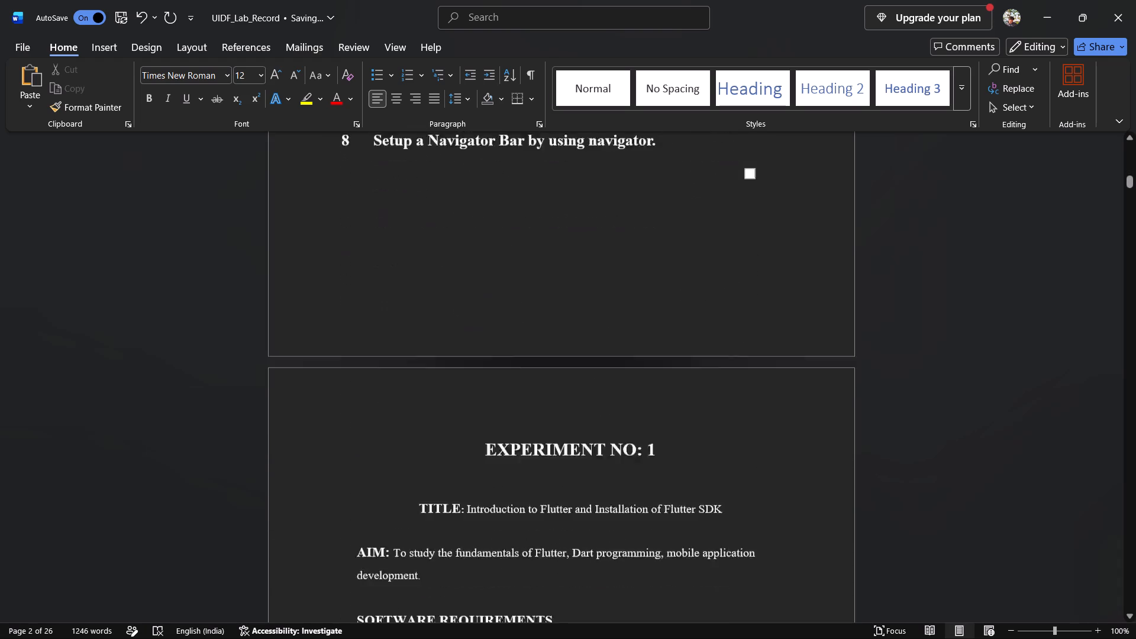
pyautogui.scroll(-2, 421, 362)
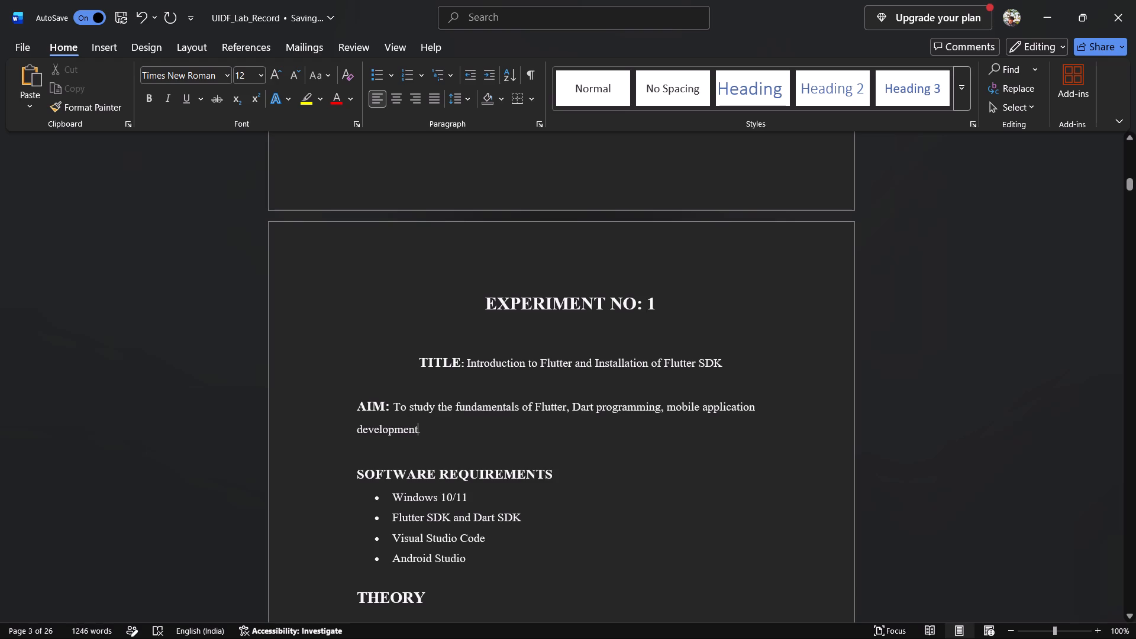
pyautogui.scroll(3, 599, 360)
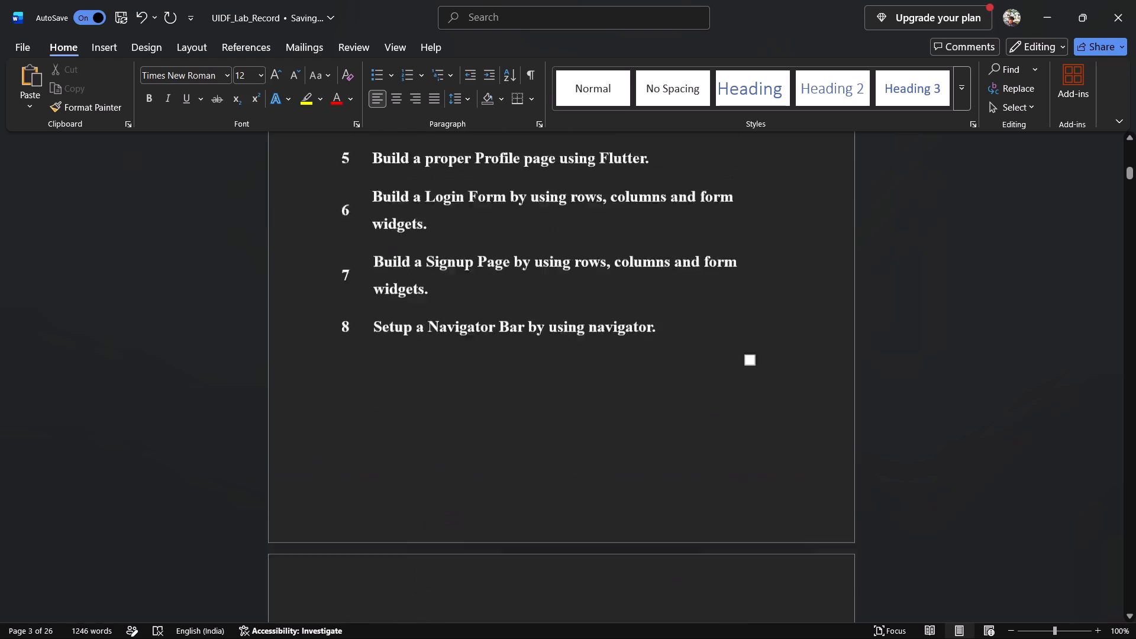
pyautogui.scroll(1, 599, 360)
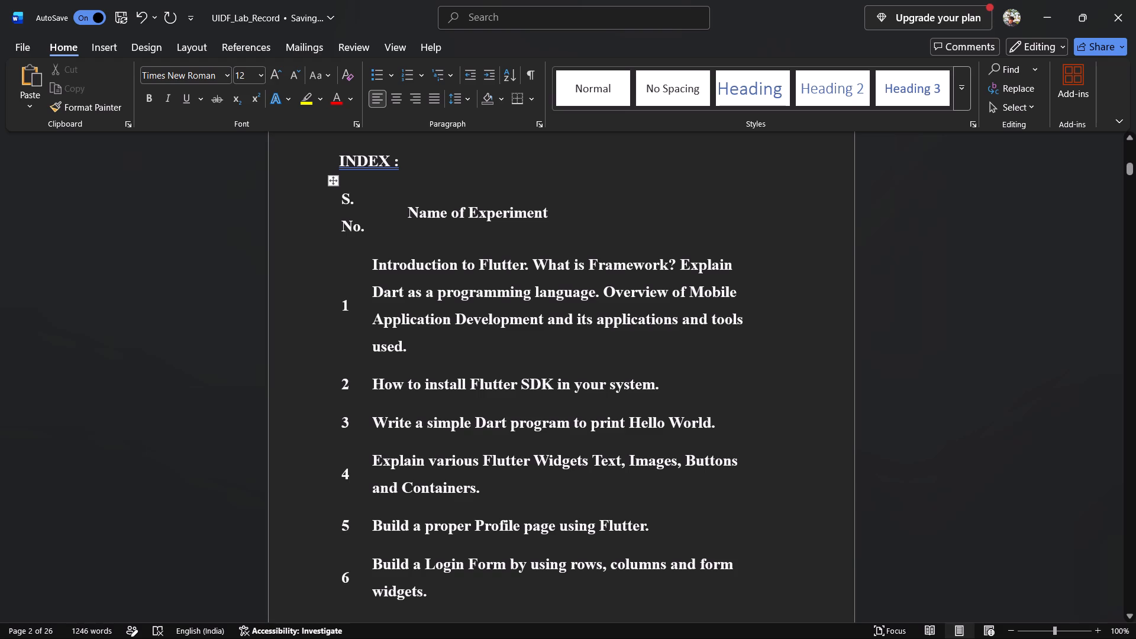
pyautogui.scroll(-1, 593, 306)
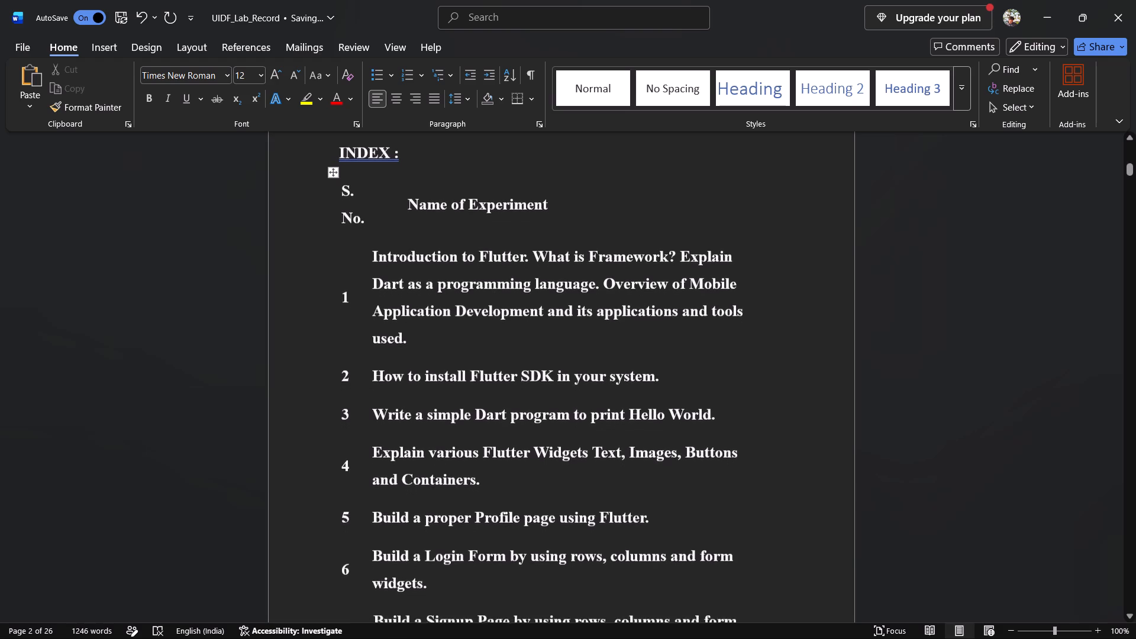
pyautogui.scroll(-2, 593, 306)
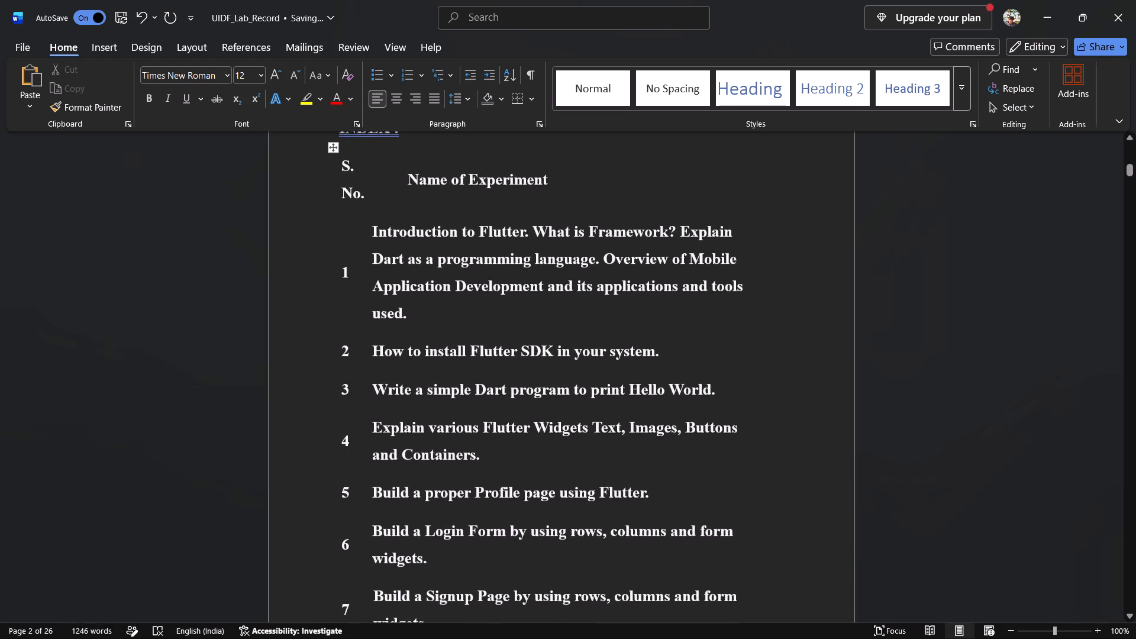
pyautogui.scroll(-2, 593, 306)
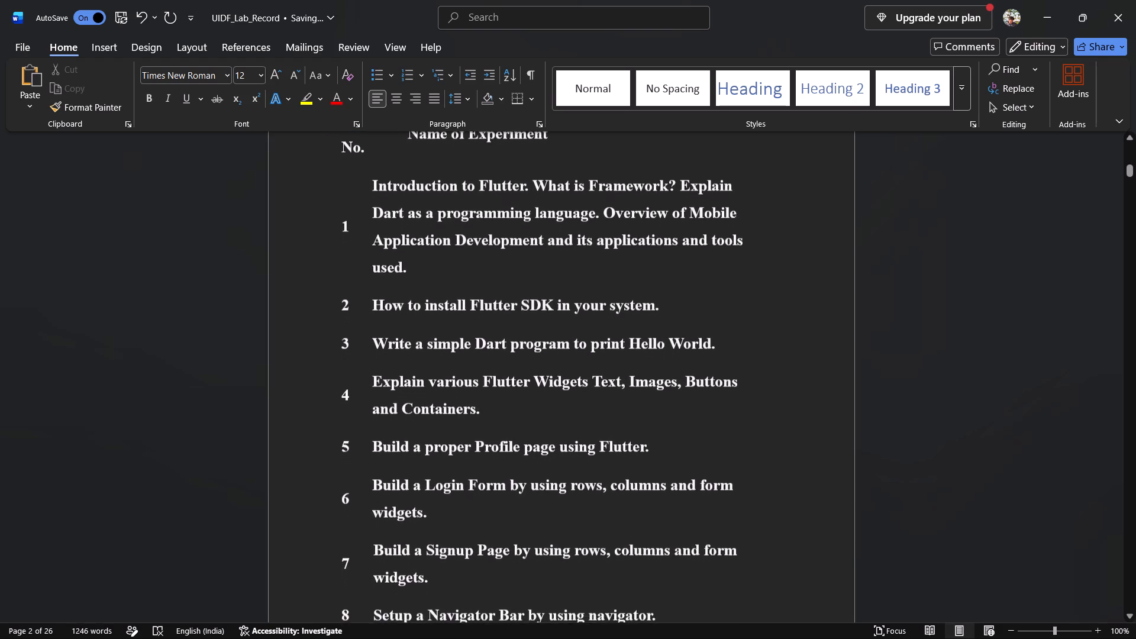
pyautogui.scroll(-3, 593, 306)
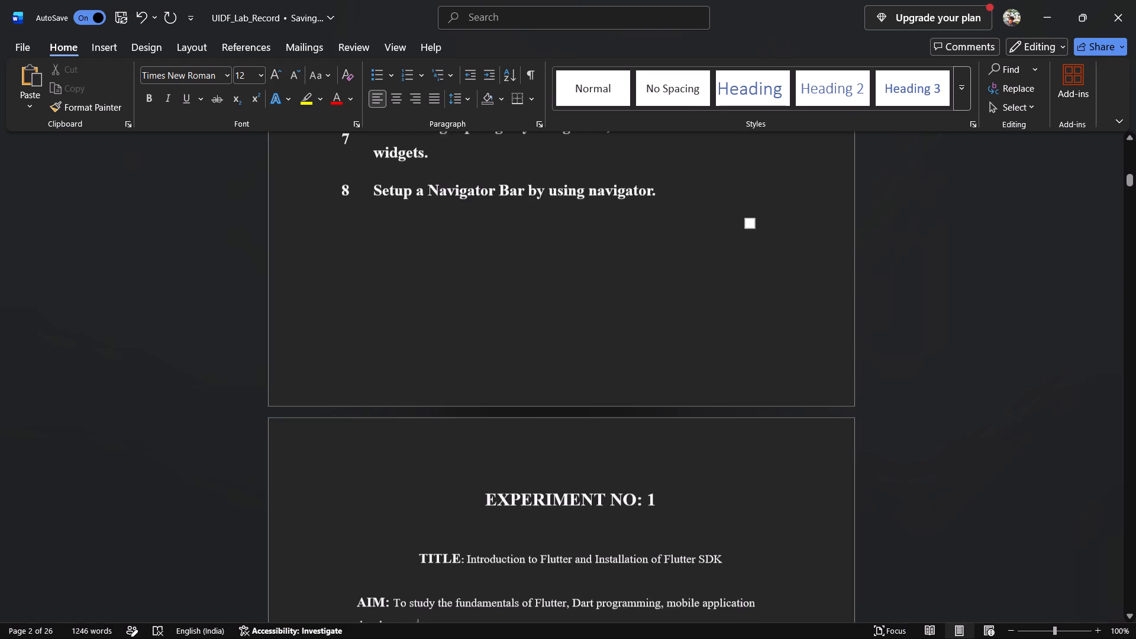
pyautogui.scroll(-1, 554, 441)
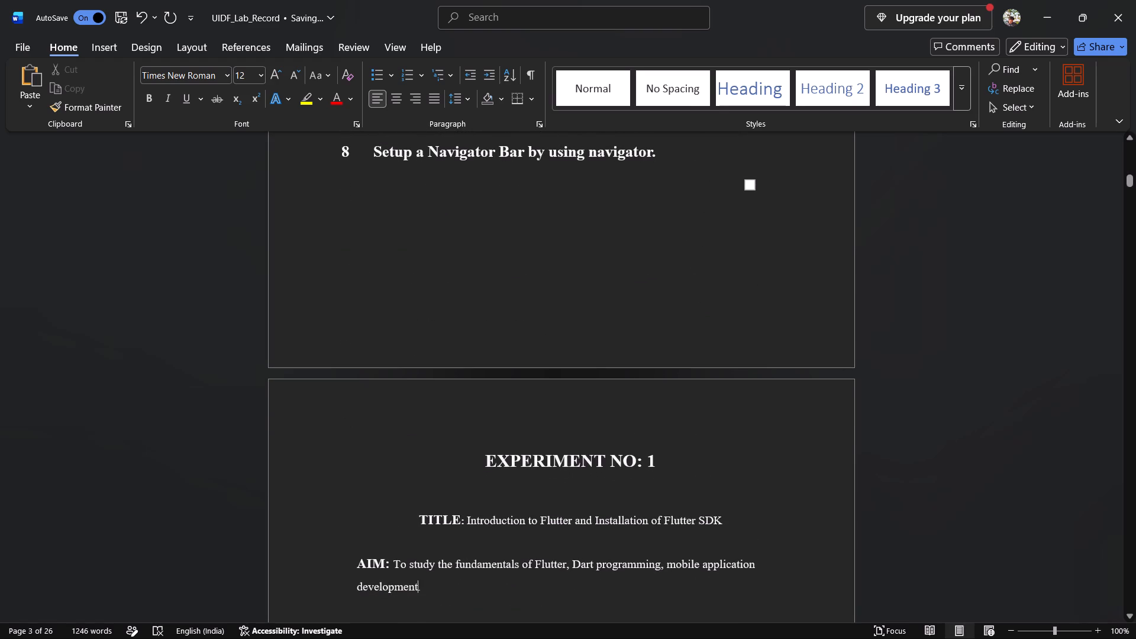
pyautogui.scroll(-1, 599, 537)
# Insert "framework," after "To study" in Experiment 1's AIM.
pyautogui.click(461, 526)
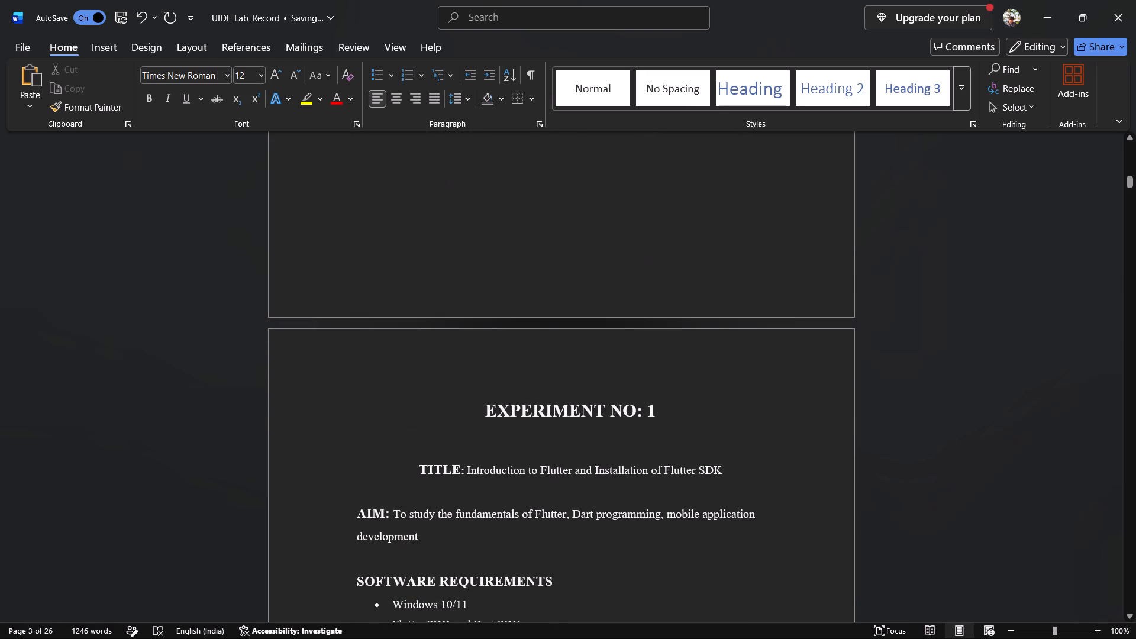
pyautogui.click(456, 514)
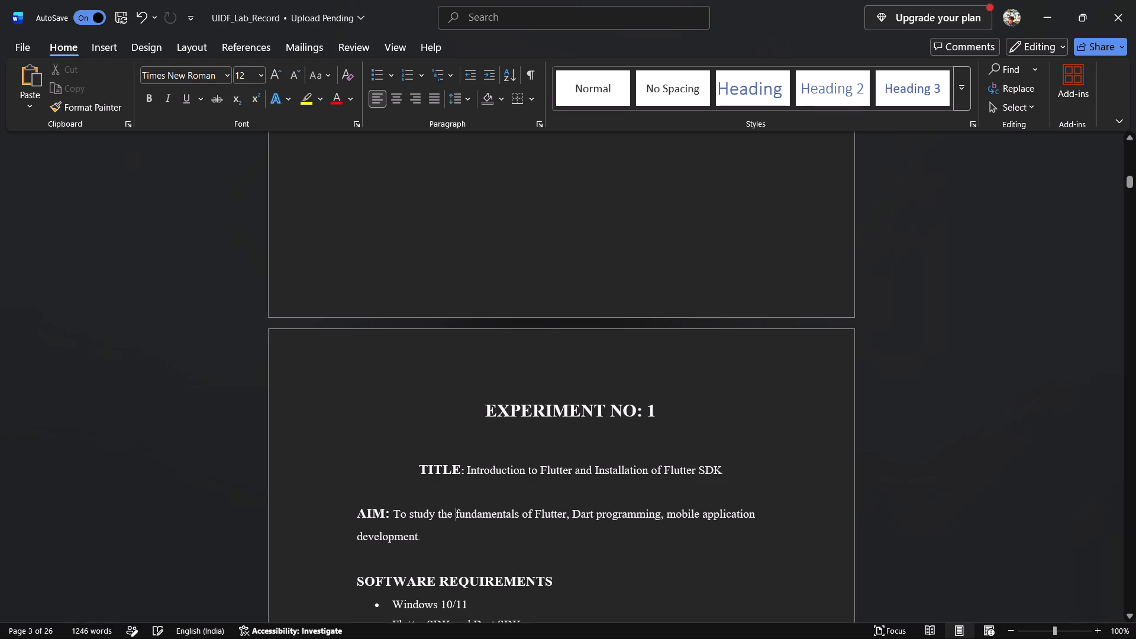
pyautogui.click(434, 511)
pyautogui.press('space')
pyautogui.write('framewe')
pyautogui.press('BackSpace')
pyautogui.write('ork')
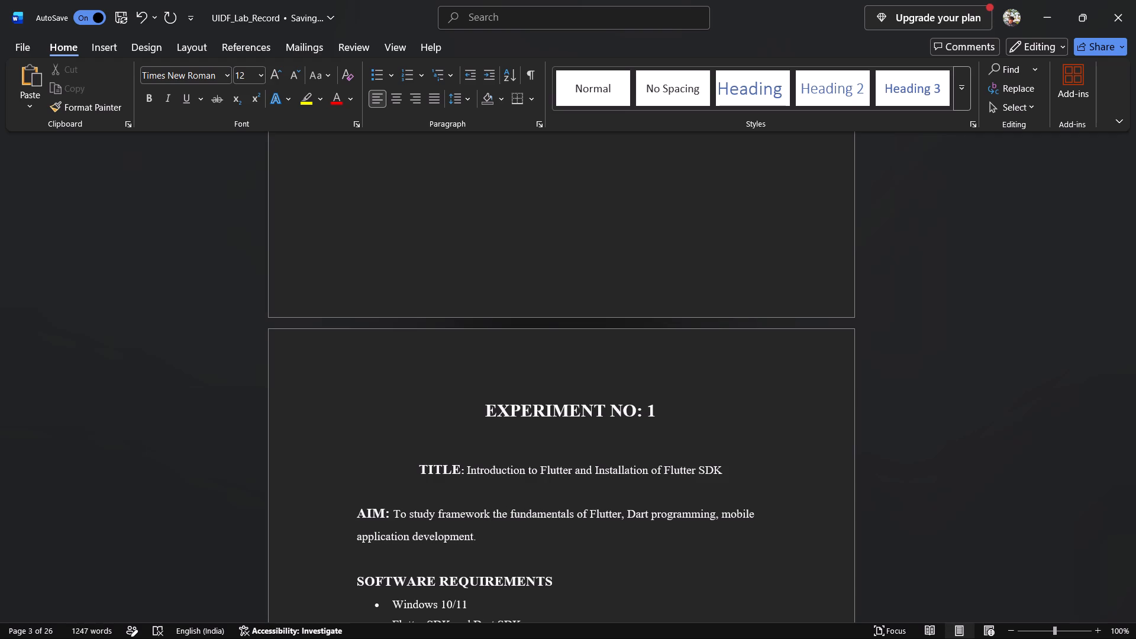
pyautogui.press(',')
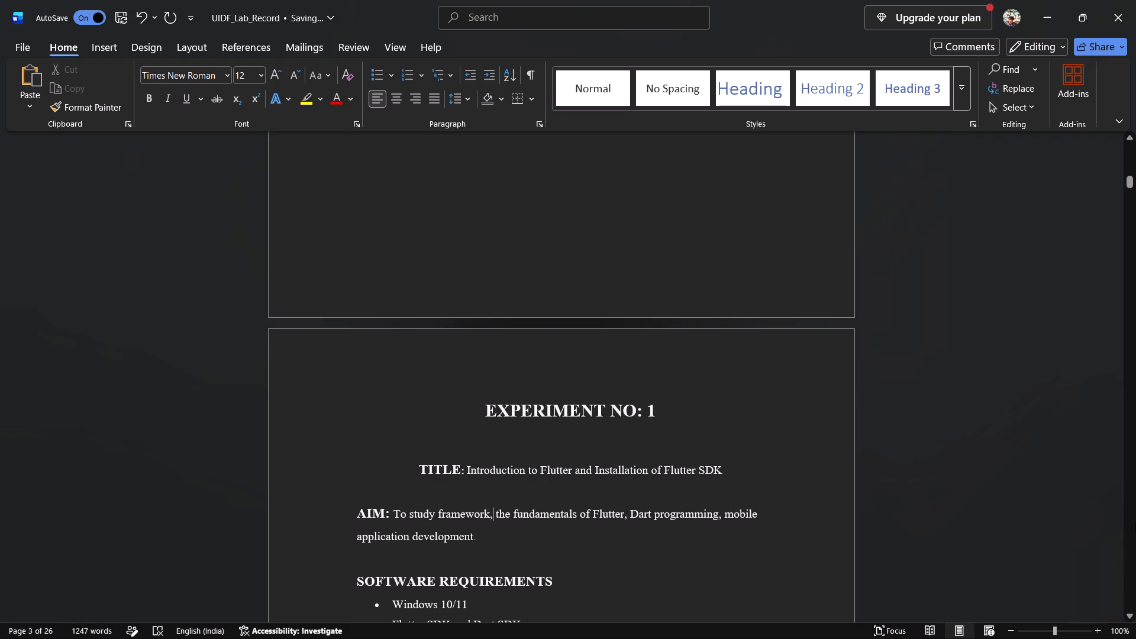
# Following the first INDEX entry, extend the end of Experiment 1's AIM with "its applications and tools used.".
pyautogui.scroll(3, 670, 396)
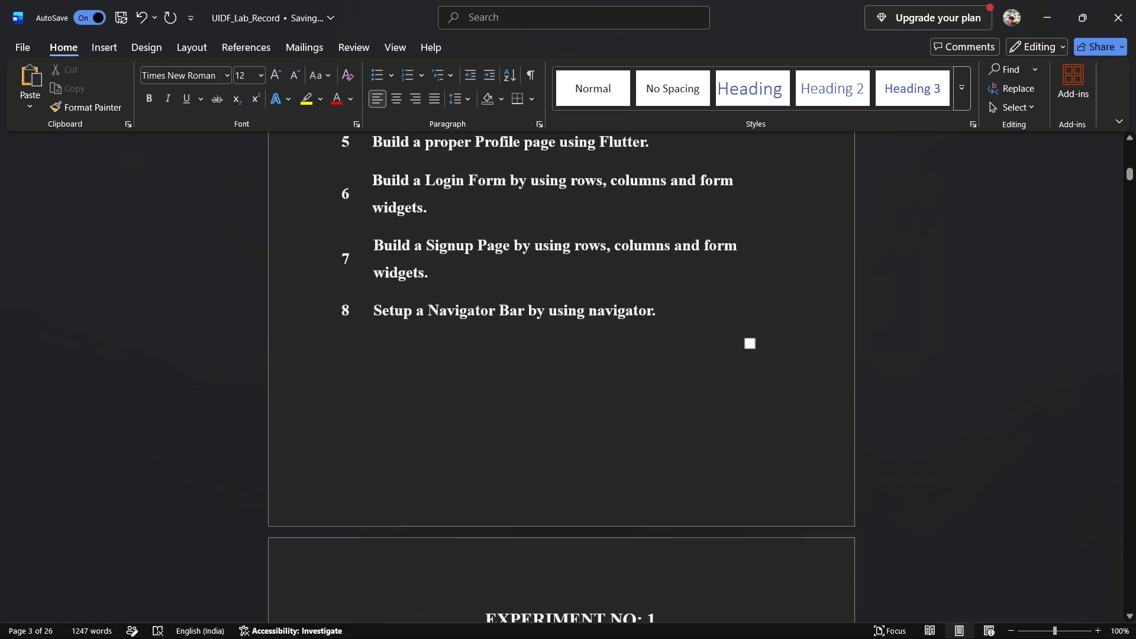
pyautogui.scroll(1, 670, 396)
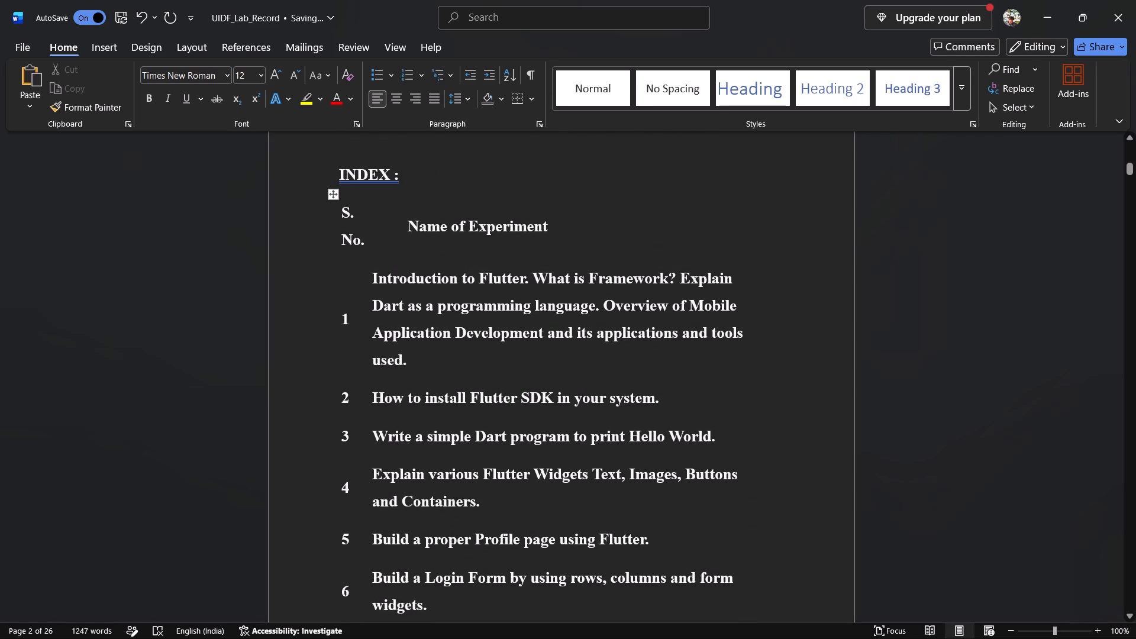
pyautogui.scroll(-1, 636, 337)
pyautogui.scroll(-1, 530, 379)
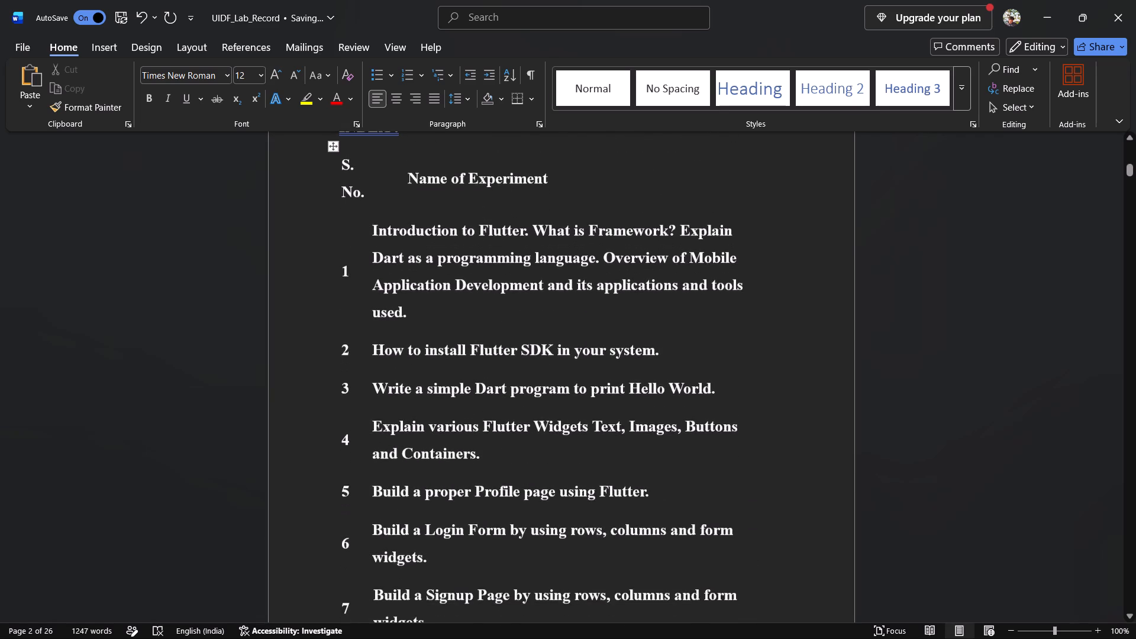
pyautogui.scroll(-1, 530, 379)
pyautogui.scroll(-1, 603, 334)
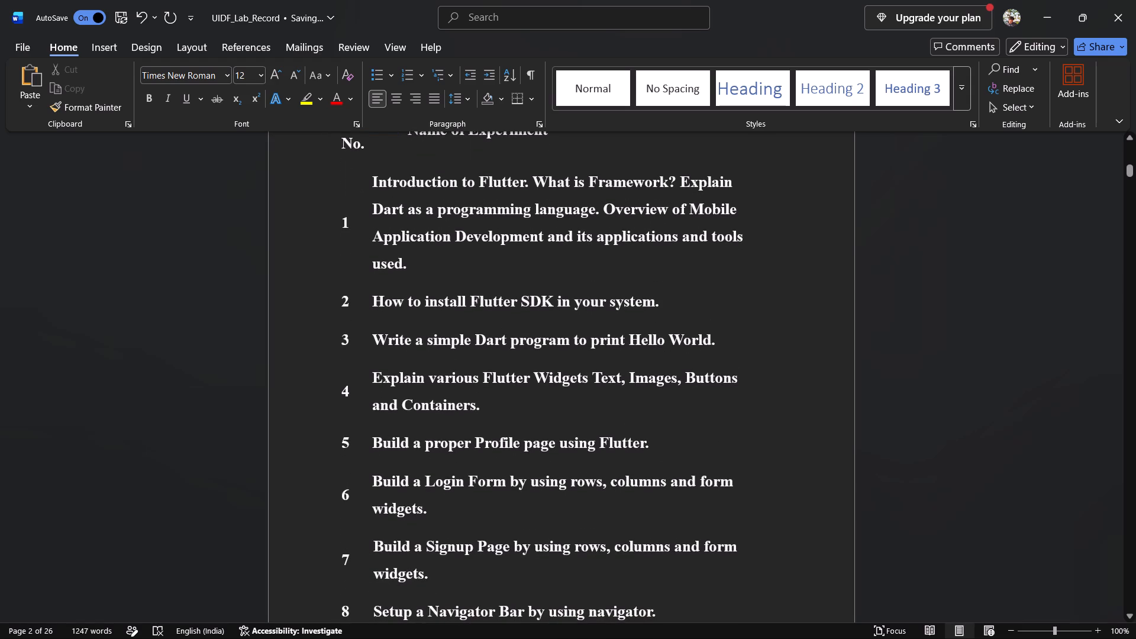
pyautogui.scroll(-4, 603, 334)
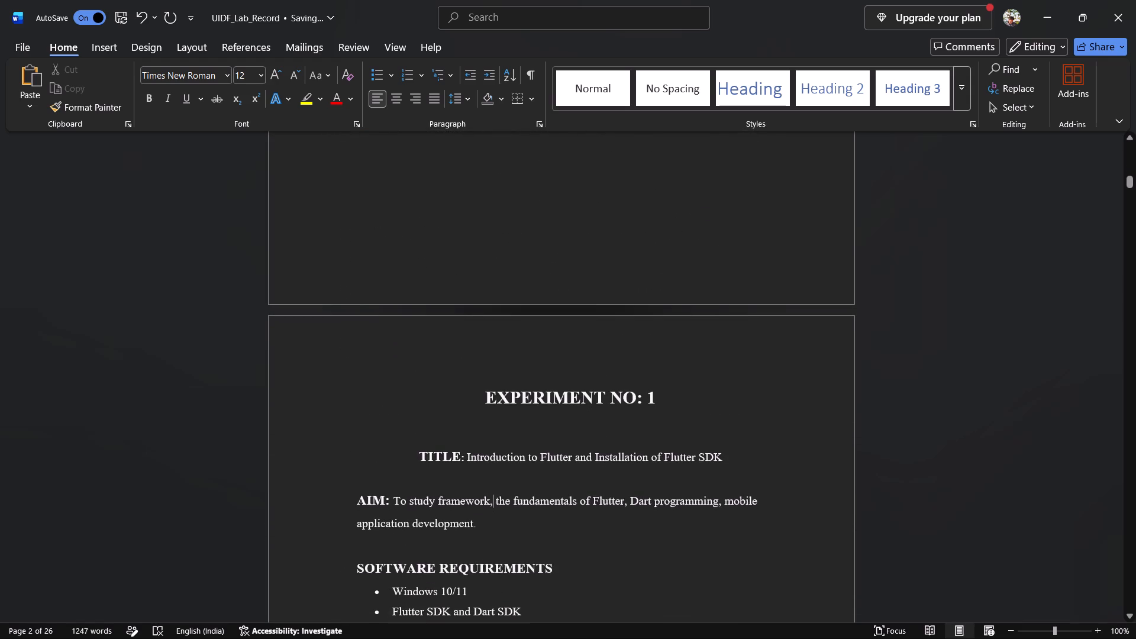
pyautogui.click(498, 514)
pyautogui.press('BackSpace')
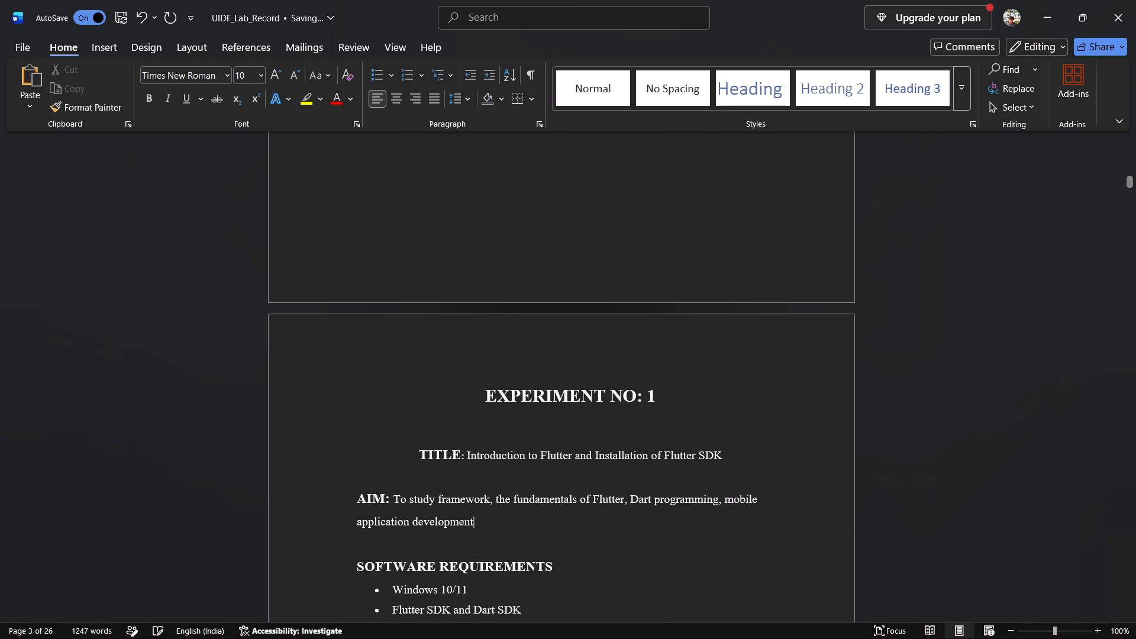
pyautogui.press('space')
pyautogui.write('its applications and tools use')
pyautogui.write('d')
pyautogui.press('.')
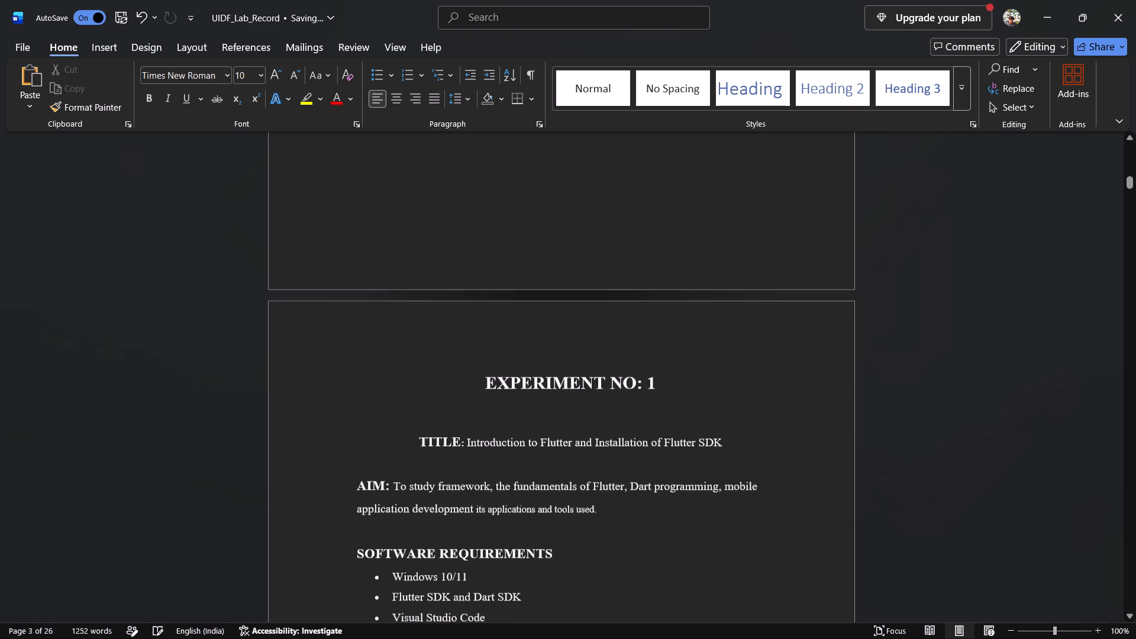
# Delete "and Installation of Flutter SDK" from Experiment 1's TITLE so that it ends with "Introduction to Flutter".
pyautogui.click(467, 441)
pyautogui.moveTo(467, 441); pyautogui.dragTo(543, 438)
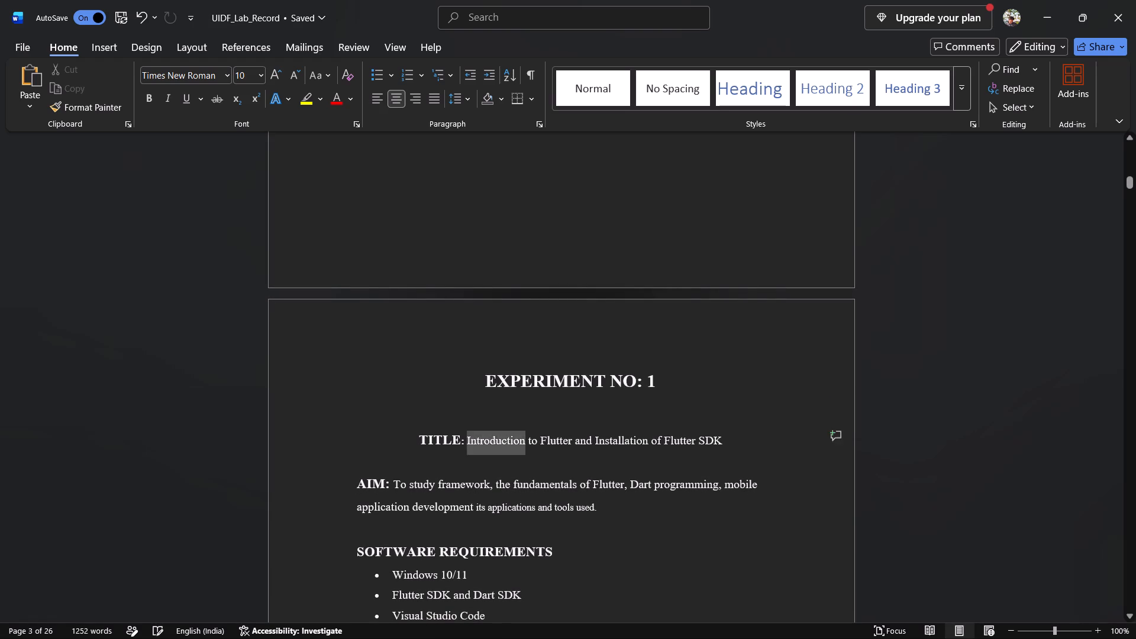
pyautogui.moveTo(543, 438); pyautogui.dragTo(727, 437)
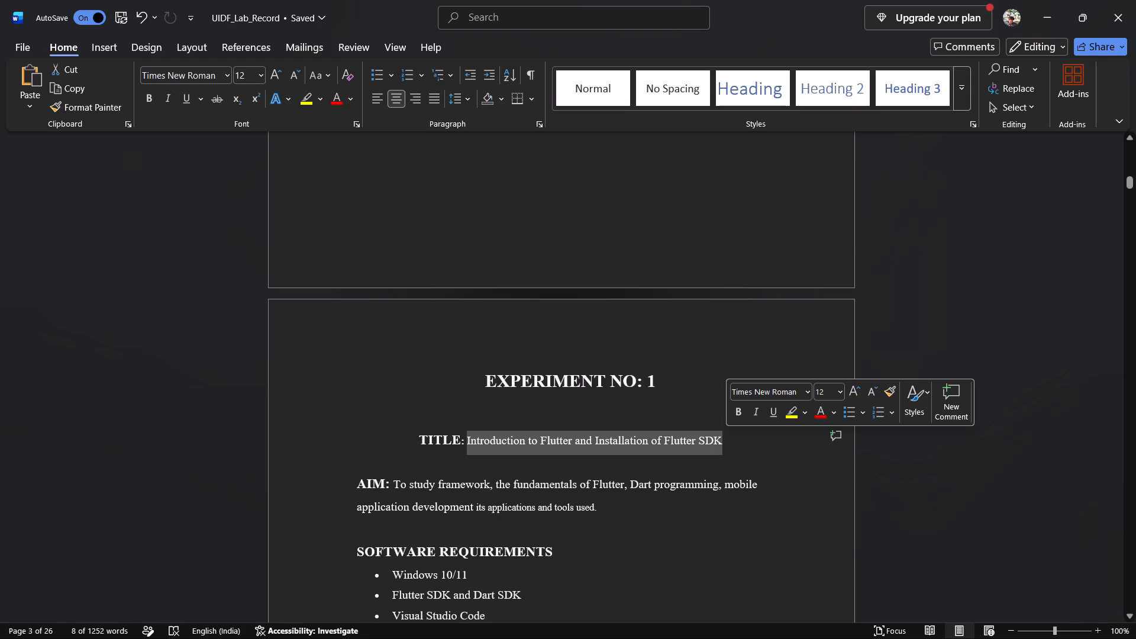
pyautogui.click(727, 437)
pyautogui.press('BackSpace')
pyautogui.press('BackSpace')
pyautogui.press('BackSpace')
pyautogui.press('BackSpace')
pyautogui.press('BackSpace')
pyautogui.press('BackSpace')
pyautogui.press('BackSpace')
pyautogui.press('BackSpace')
pyautogui.press('BackSpace')
pyautogui.press('BackSpace')
pyautogui.press('BackSpace')
pyautogui.press('BackSpace')
pyautogui.press('BackSpace')
pyautogui.press('BackSpace')
pyautogui.press('BackSpace')
pyautogui.press('BackSpace')
pyautogui.press('BackSpace')
pyautogui.press('BackSpace')
pyautogui.press('BackSpace')
pyautogui.press('BackSpace')
pyautogui.press('BackSpace')
pyautogui.press('BackSpace')
pyautogui.press('BackSpace')
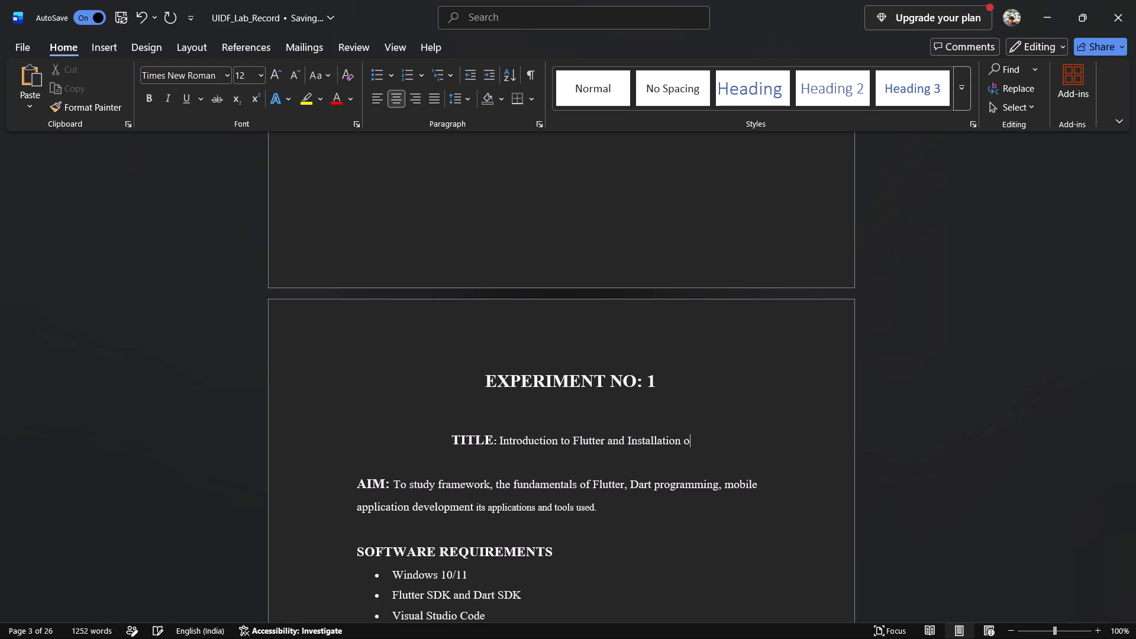
pyautogui.press('BackSpace')
pyautogui.press('BackSpace')
pyautogui.press('BackSpace')
pyautogui.press('BackSpace')
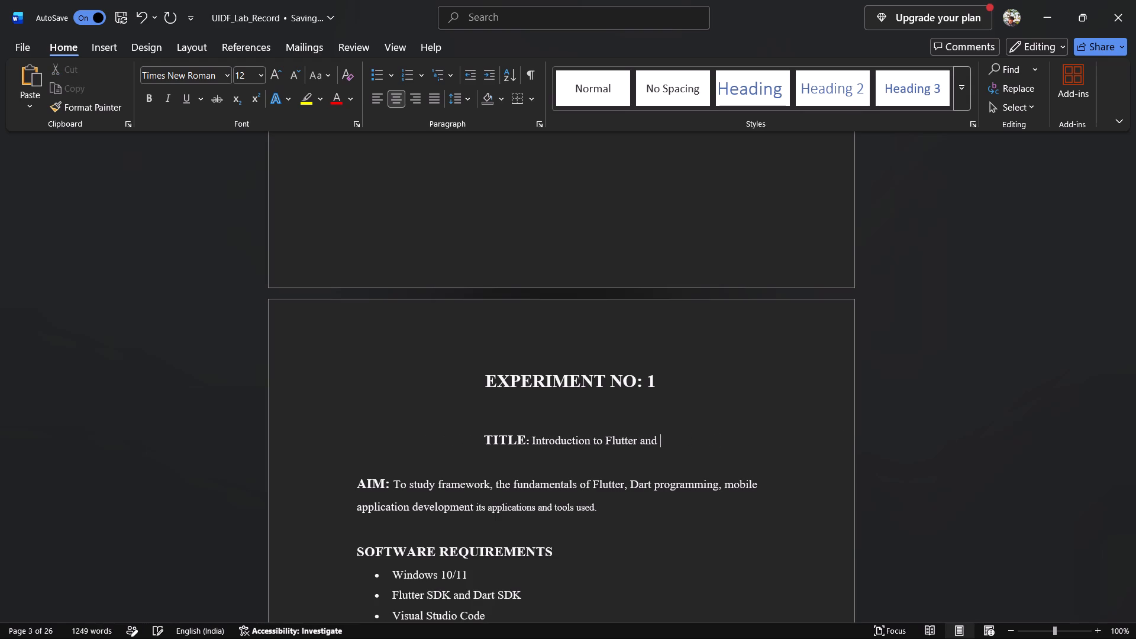
pyautogui.press('BackSpace')
pyautogui.press('BackSpace')
pyautogui.press('BackSpace')
pyautogui.press('BackSpace')
pyautogui.press('BackSpace')
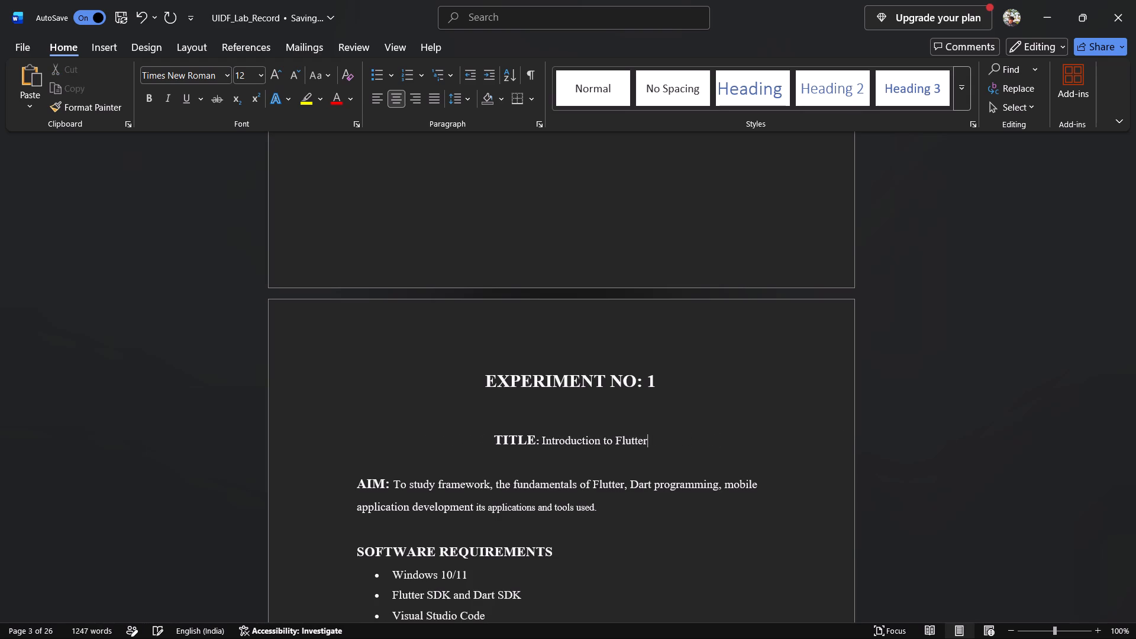
# Extend Experiment 1's TITLE with ", Dark language" after "Introduction to Flutter".
pyautogui.write(',Dar')
pyautogui.press('k')
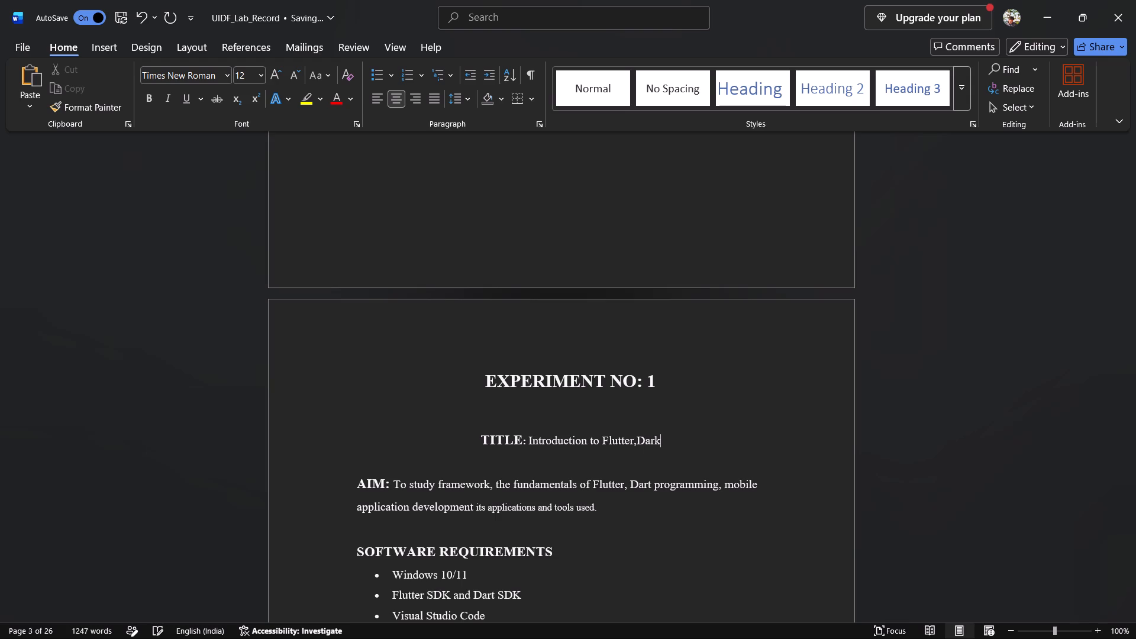
pyautogui.press('Left')
pyautogui.press('Left')
pyautogui.press('Left')
pyautogui.press('Left')
pyautogui.press('space')
pyautogui.press('Right')
pyautogui.press('Right')
pyautogui.press('Right')
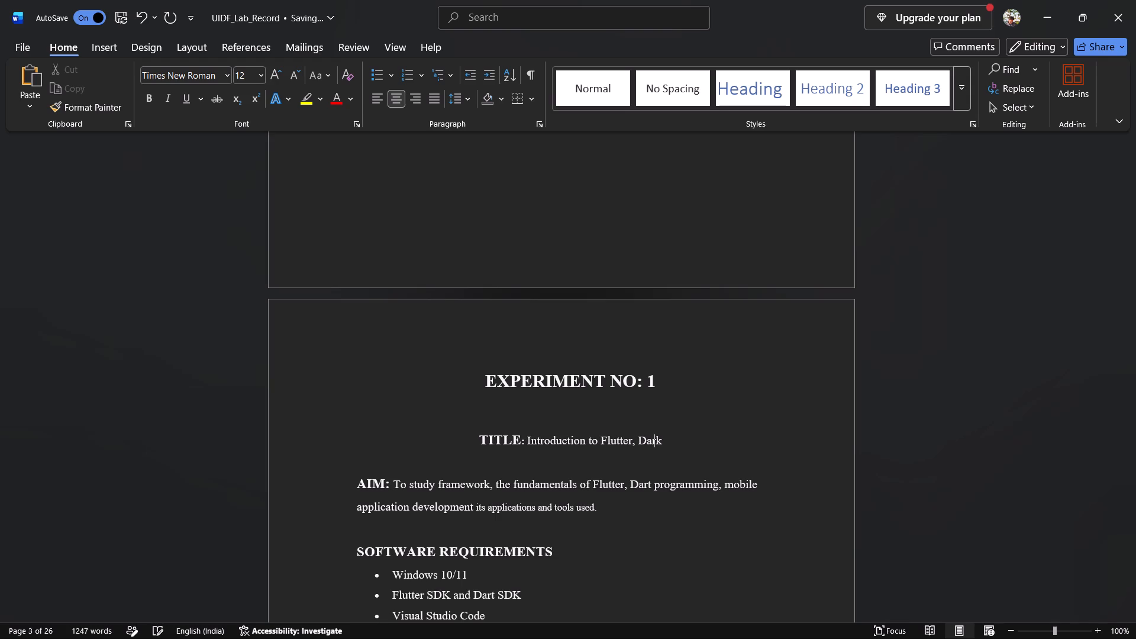
pyautogui.press('Right')
pyautogui.press('space')
pyautogui.write('language')
# Check the theory topics and complete Experiment 1's TITLE with "and Mobile Application Develeopment.".
pyautogui.scroll(-1, 727, 437)
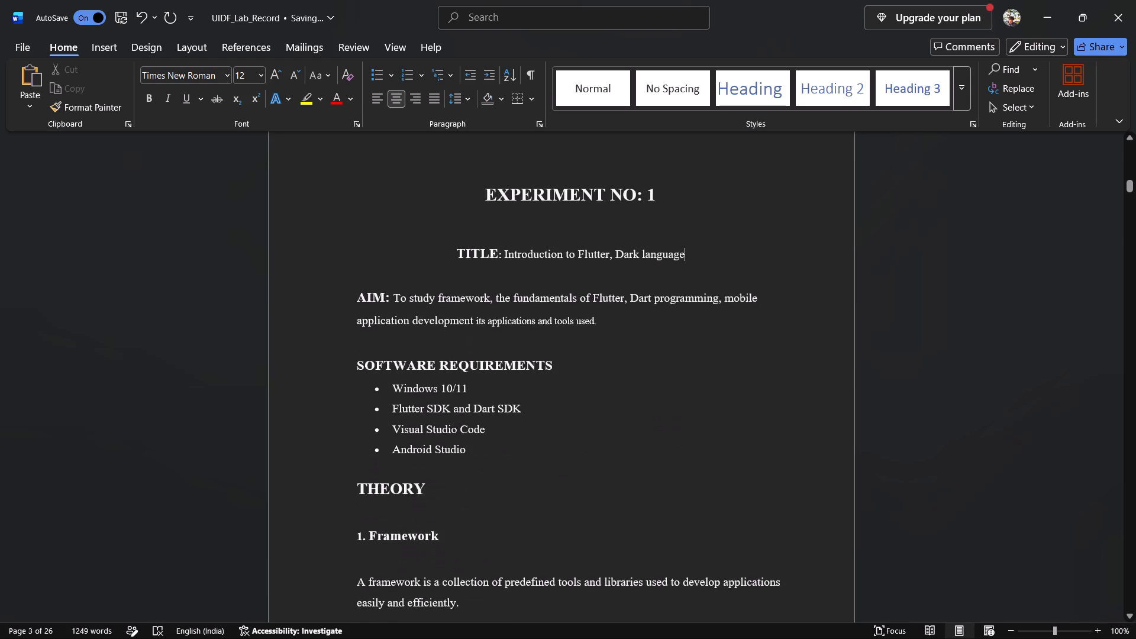
pyautogui.scroll(-2, 585, 582)
pyautogui.scroll(-1, 517, 516)
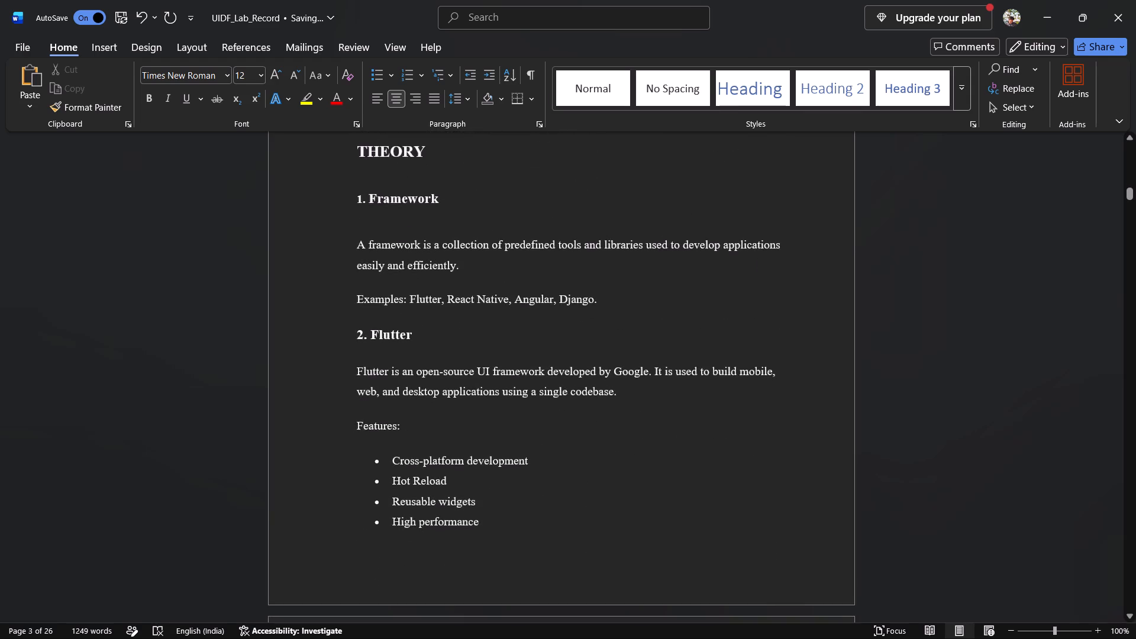
pyautogui.scroll(-3, 455, 514)
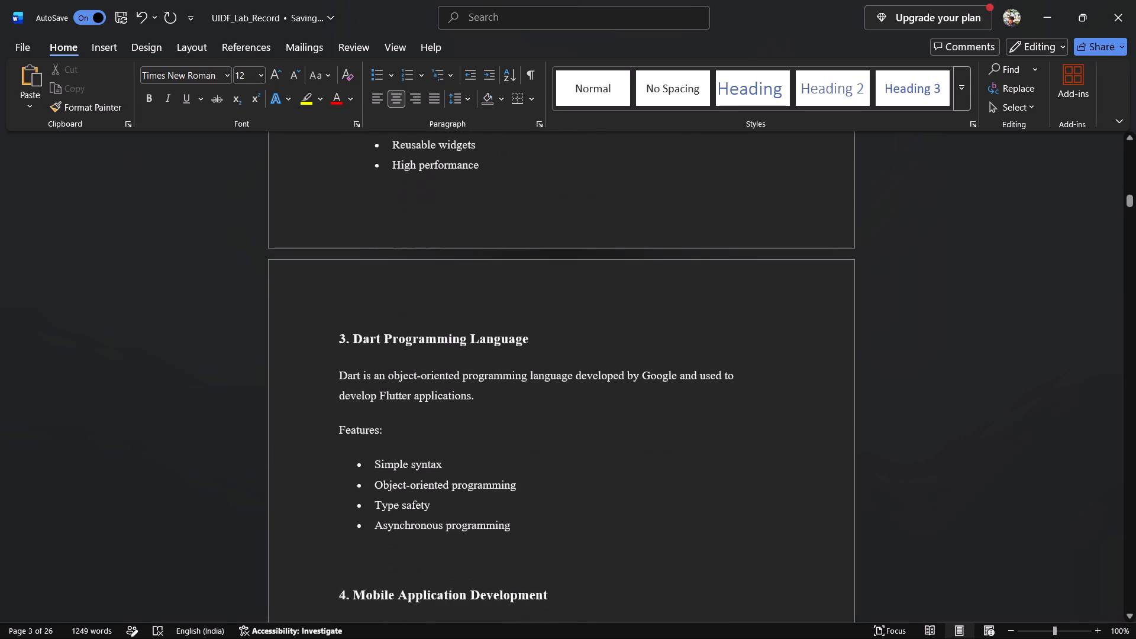
pyautogui.scroll(-1, 467, 523)
pyautogui.scroll(1, 548, 469)
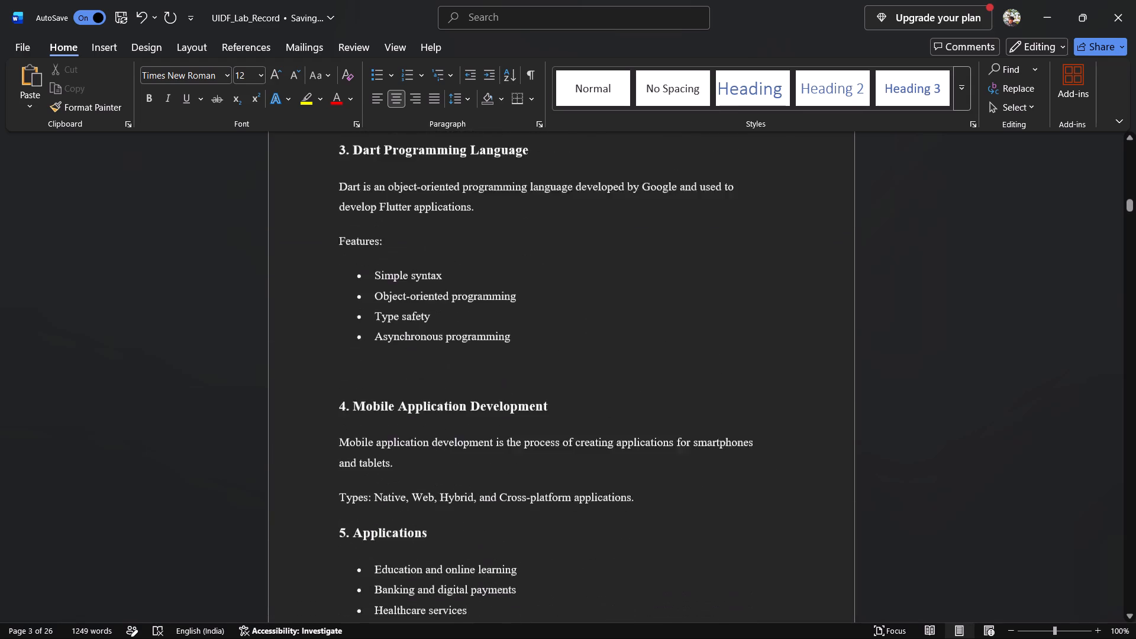
pyautogui.scroll(2, 548, 469)
pyautogui.scroll(2, 738, 291)
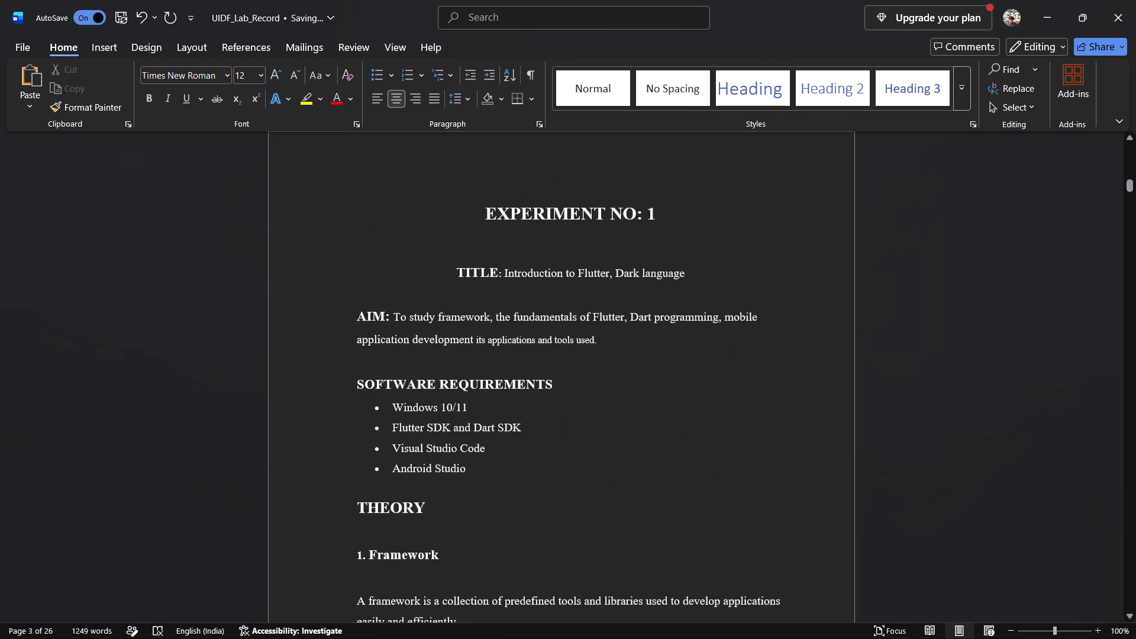
pyautogui.click(701, 280)
pyautogui.press('space')
pyautogui.write('and Mobile')
pyautogui.press('space')
pyautogui.write('Application Dec')
pyautogui.press('BackSpace')
pyautogui.write('veleop')
pyautogui.write('ment')
pyautogui.press('.')
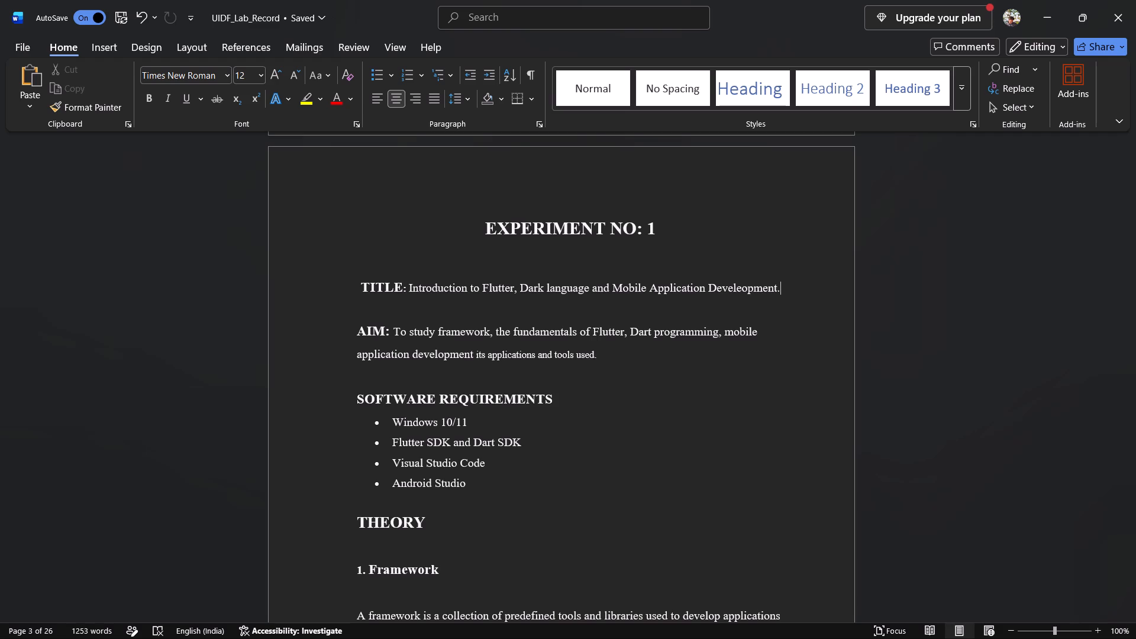
# Review Experiment 1 from its title through the theory and procedure to the RESULT section.
pyautogui.scroll(-1, 701, 280)
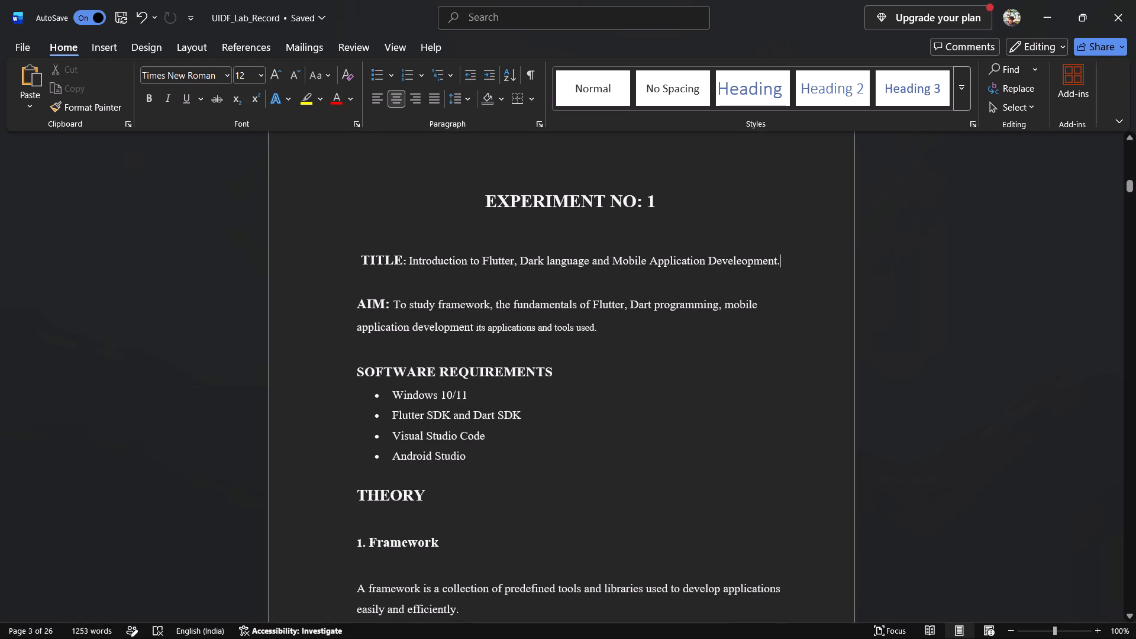
pyautogui.scroll(-1, 479, 316)
pyautogui.scroll(-1, 410, 337)
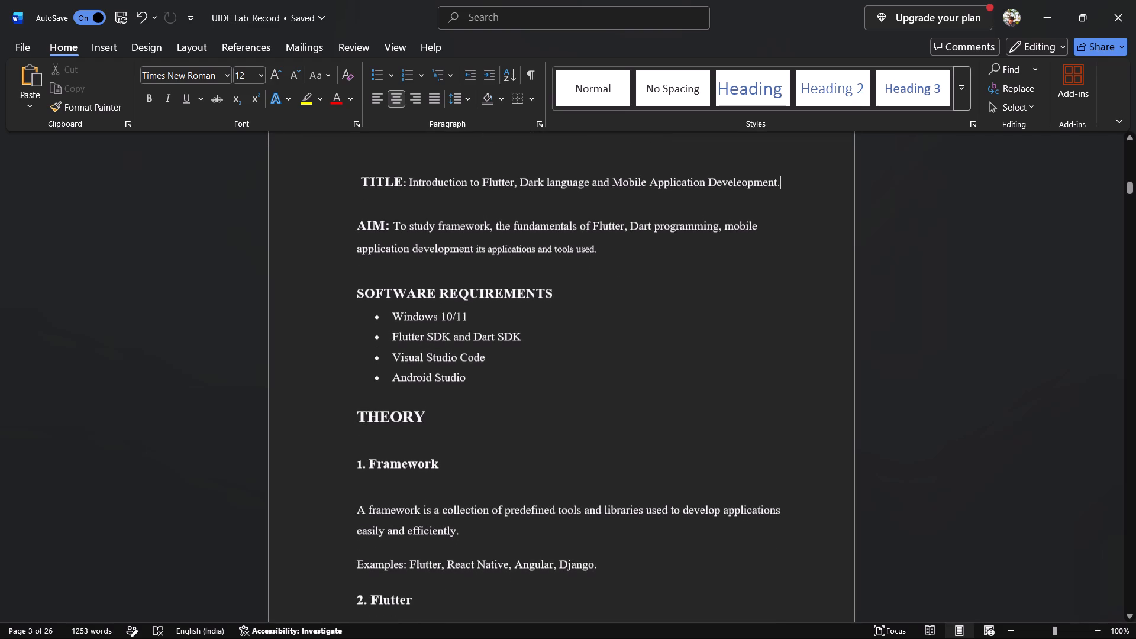
pyautogui.scroll(-3, 410, 337)
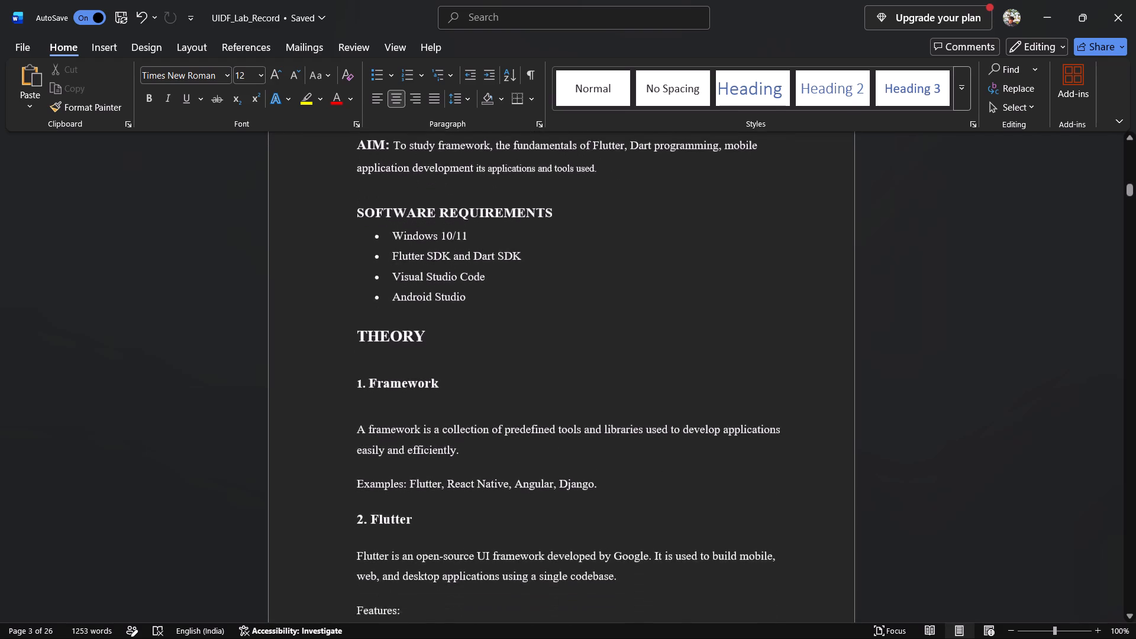
pyautogui.scroll(-3, 410, 337)
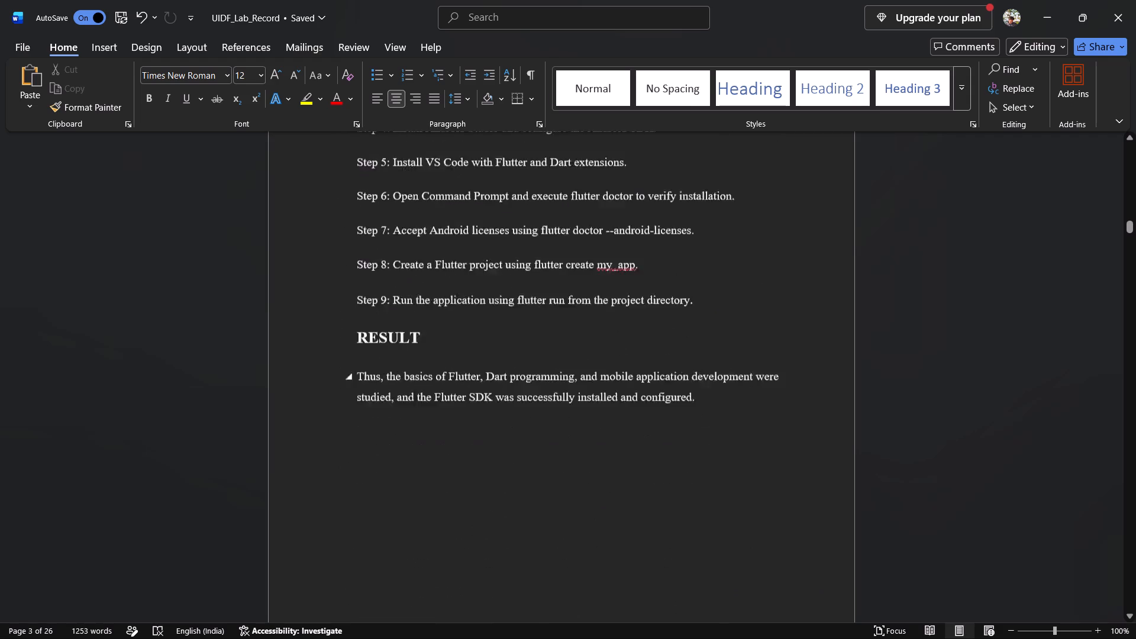
pyautogui.scroll(6, 410, 337)
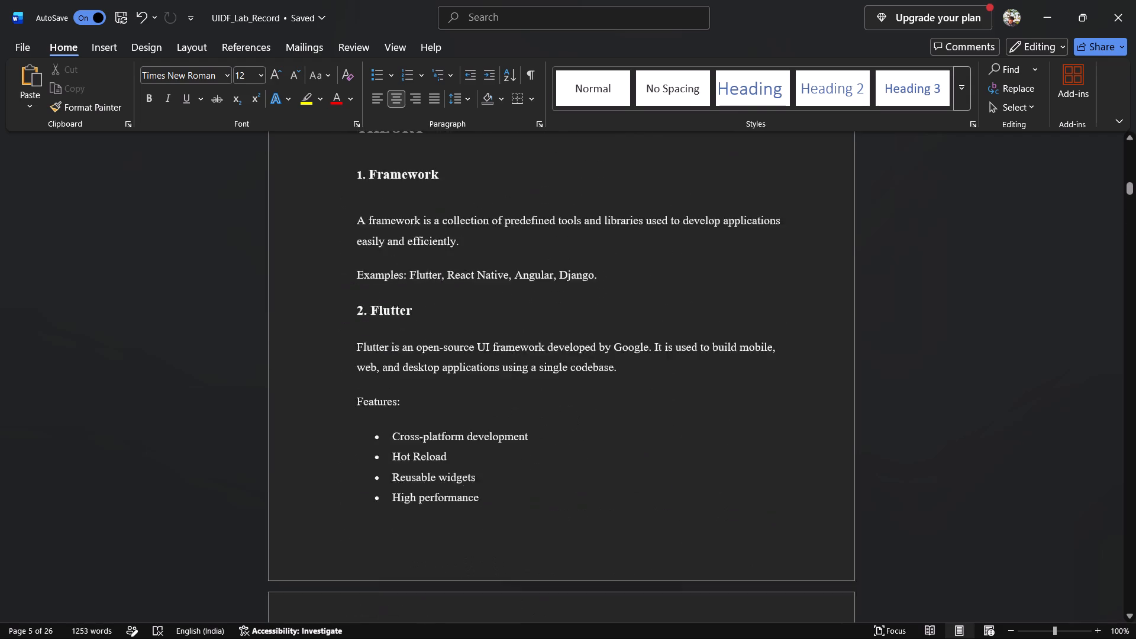
pyautogui.scroll(1, 421, 365)
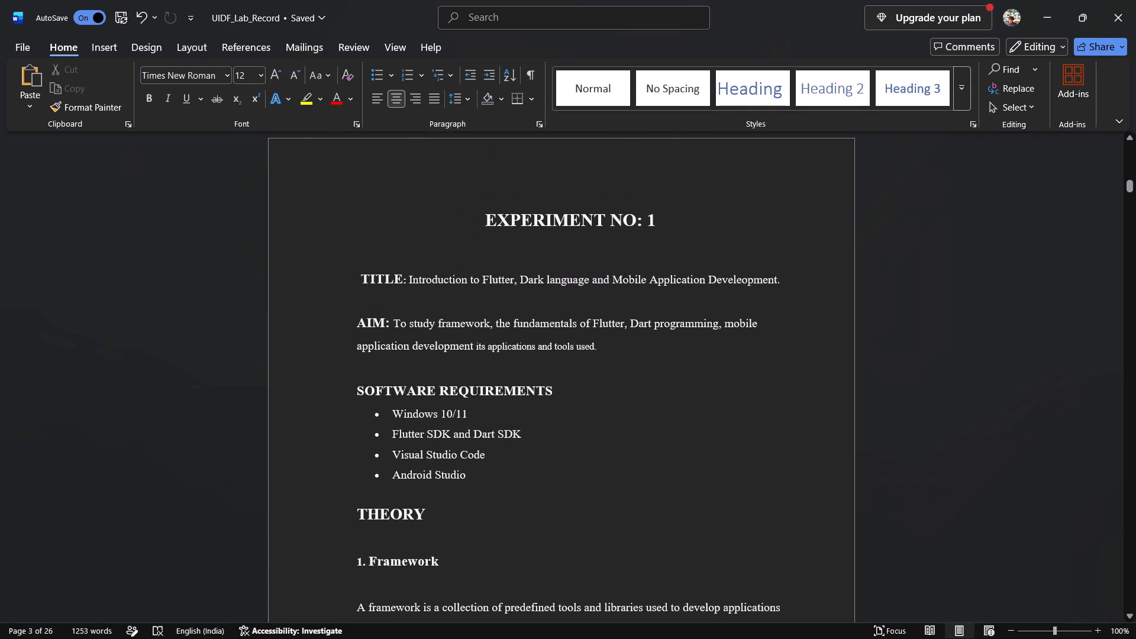
# Copy the "EXPERIMENT NO: 1" heading onto a new line above PROCEDURE on the page after Mobile Development Tools.
pyautogui.moveTo(485, 212); pyautogui.dragTo(669, 220)
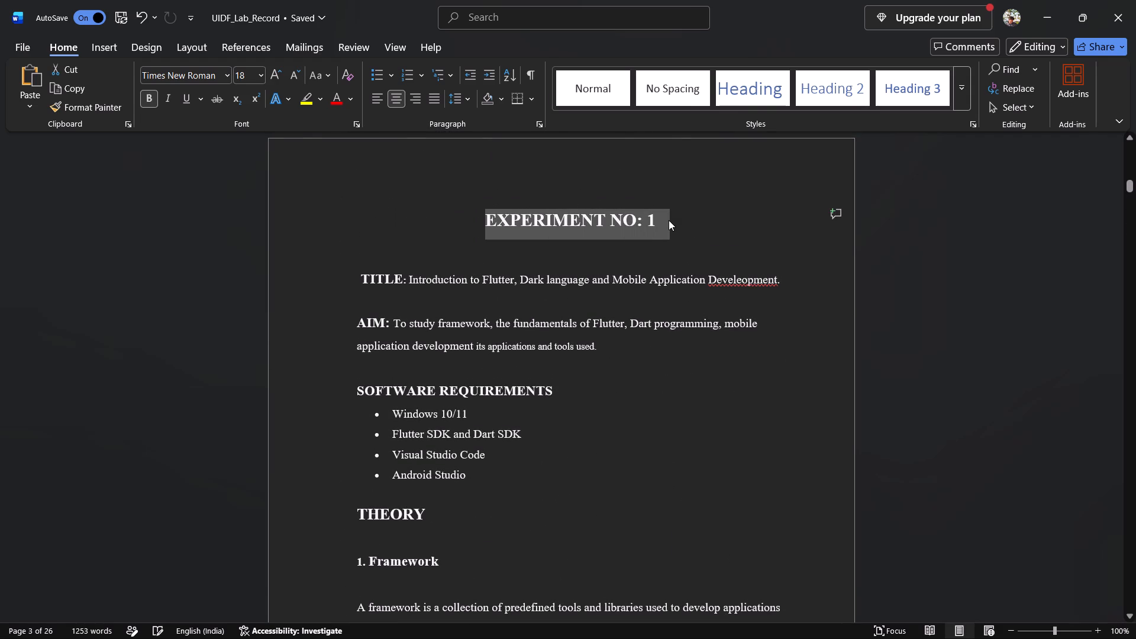
pyautogui.hotkey('ctrl', 'c')
pyautogui.scroll(-6, 669, 220)
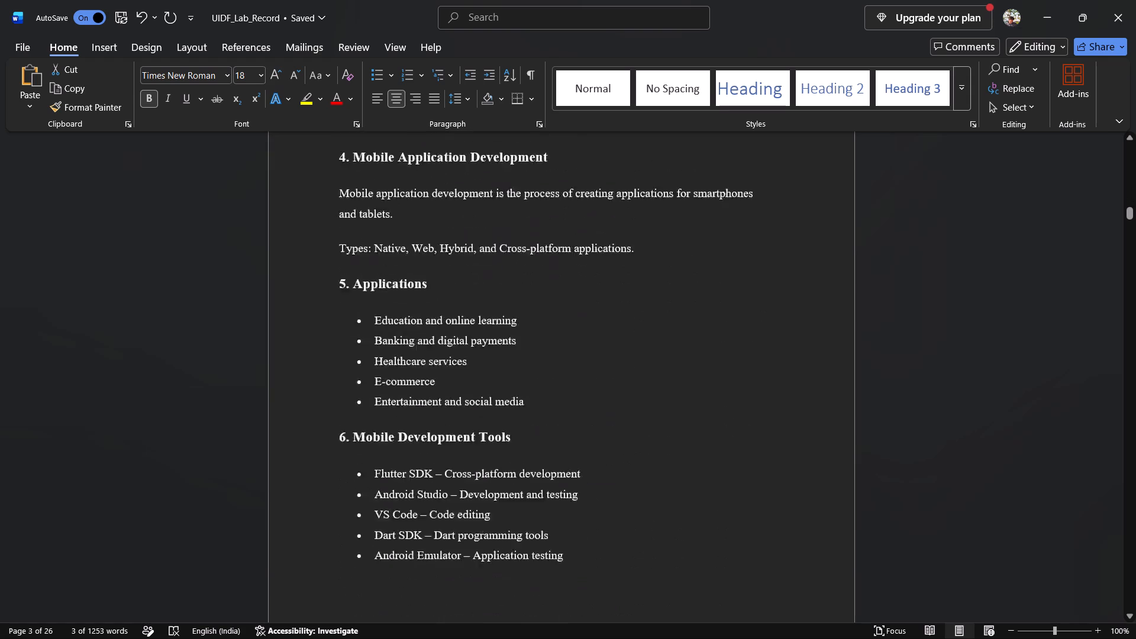
pyautogui.scroll(-1, 669, 220)
pyautogui.click(530, 518)
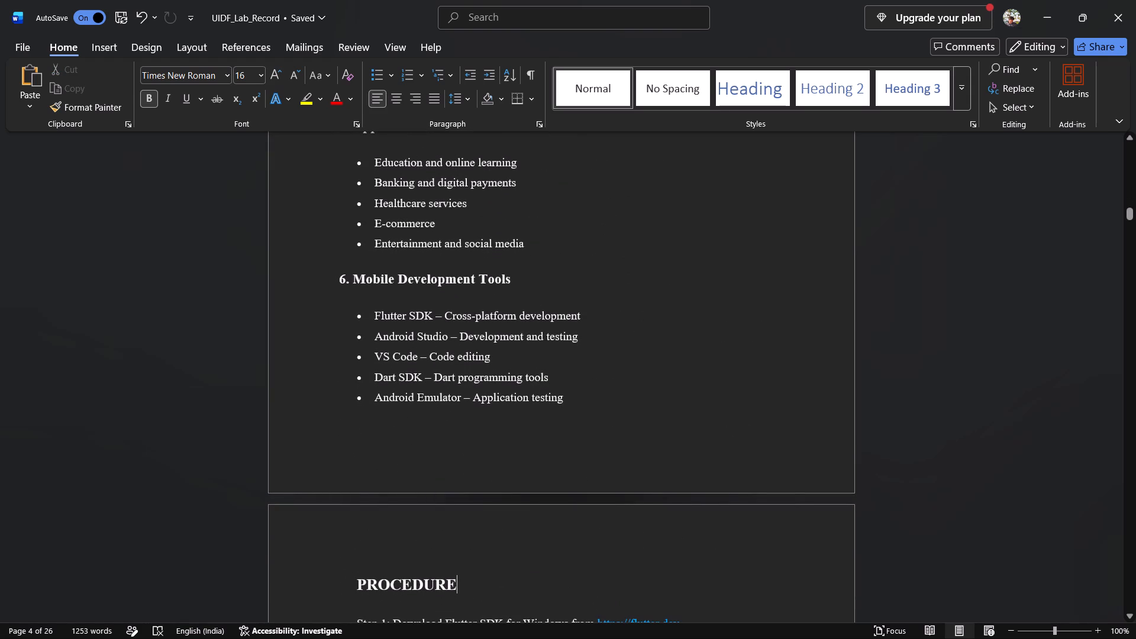
pyautogui.click(360, 582)
pyautogui.press('Return')
pyautogui.press('Return')
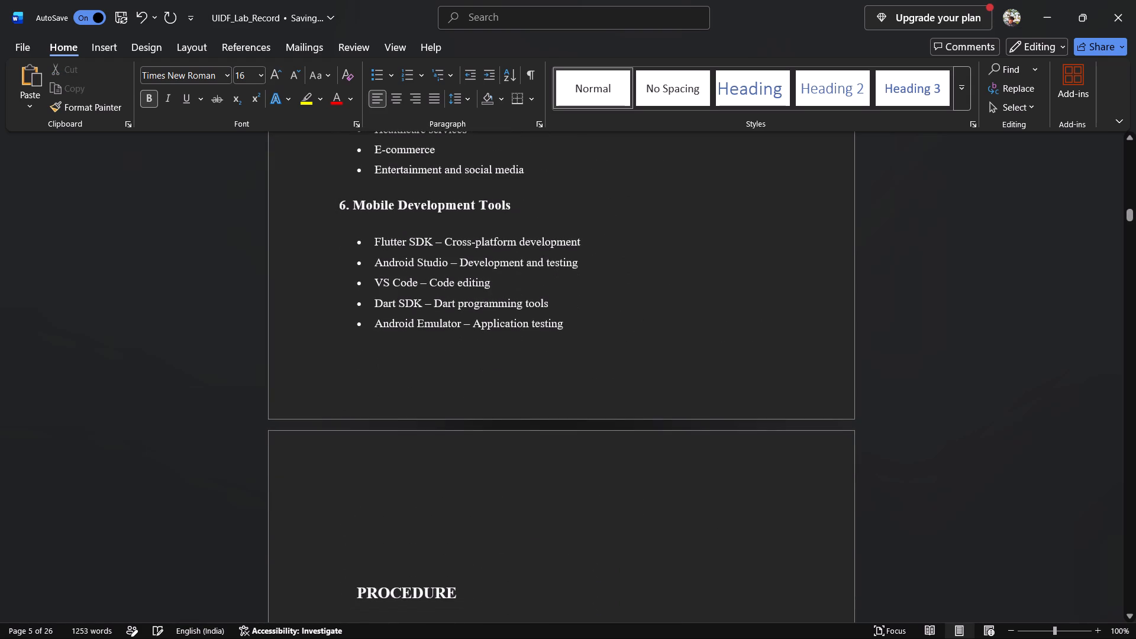
pyautogui.click(520, 483)
pyautogui.hotkey('ctrl', 'v')
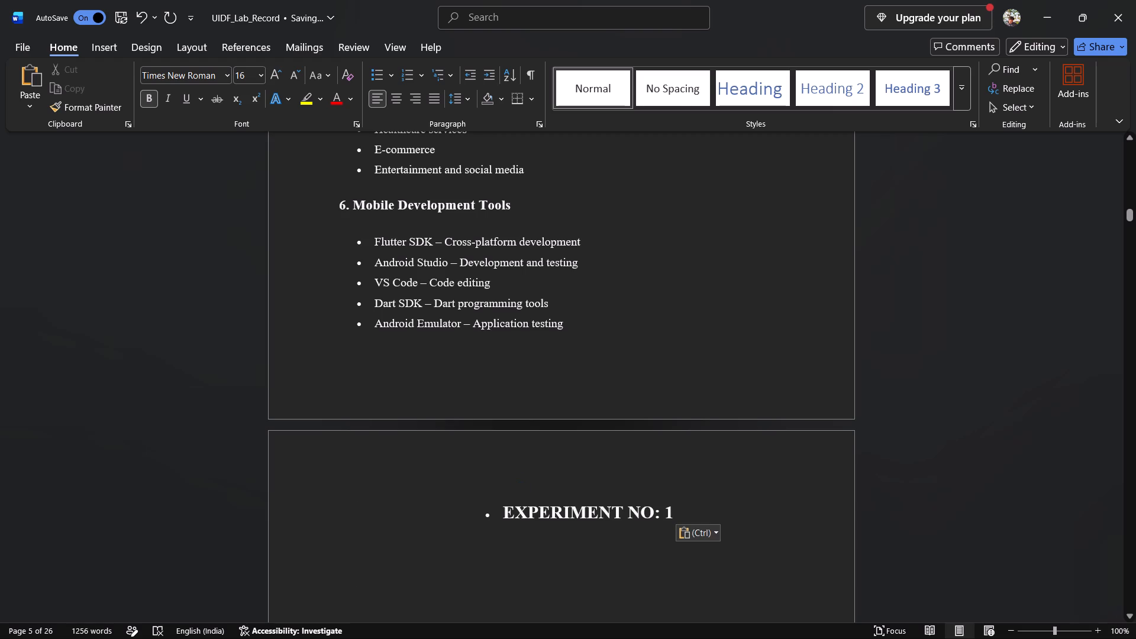
# Change the number in the copied experiment heading above PROCEDURE to 2.
pyautogui.click(682, 509)
pyautogui.press('BackSpace')
pyautogui.press('BackSpace')
pyautogui.press('2')
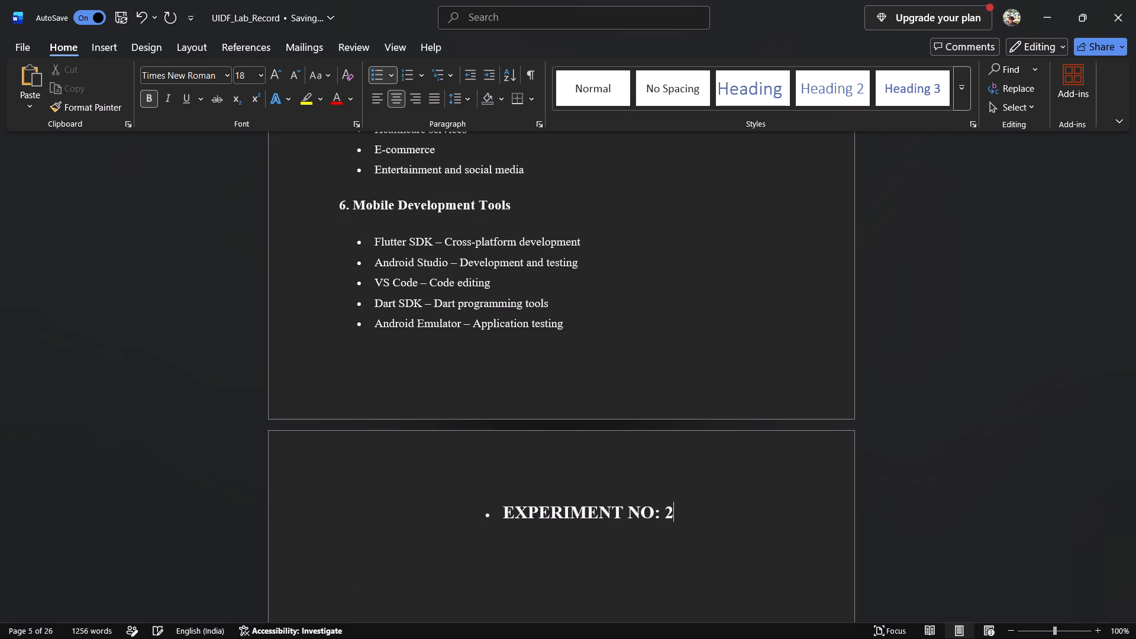
# Remove the bullet from the "EXPERIMENT NO: 2" heading and center it on the page.
pyautogui.scroll(-1, 682, 509)
pyautogui.click(498, 459)
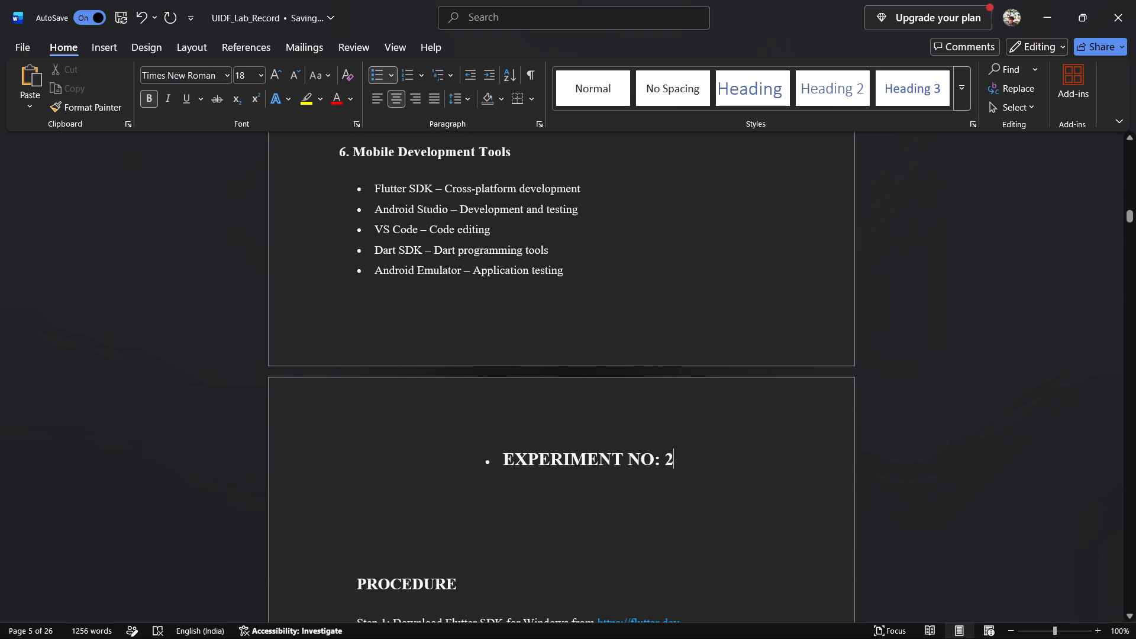
pyautogui.press('BackSpace')
pyautogui.press('BackSpace')
pyautogui.press('Tab')
pyautogui.press('Tab')
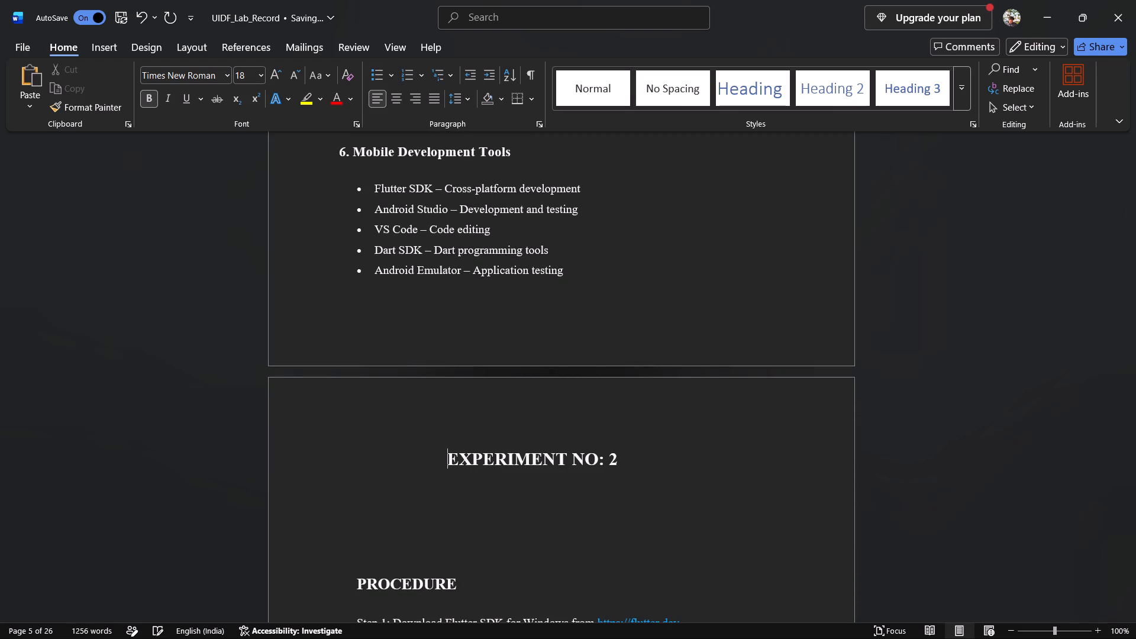
pyautogui.click(638, 461)
pyautogui.moveTo(638, 461); pyautogui.dragTo(486, 465)
pyautogui.click(390, 95)
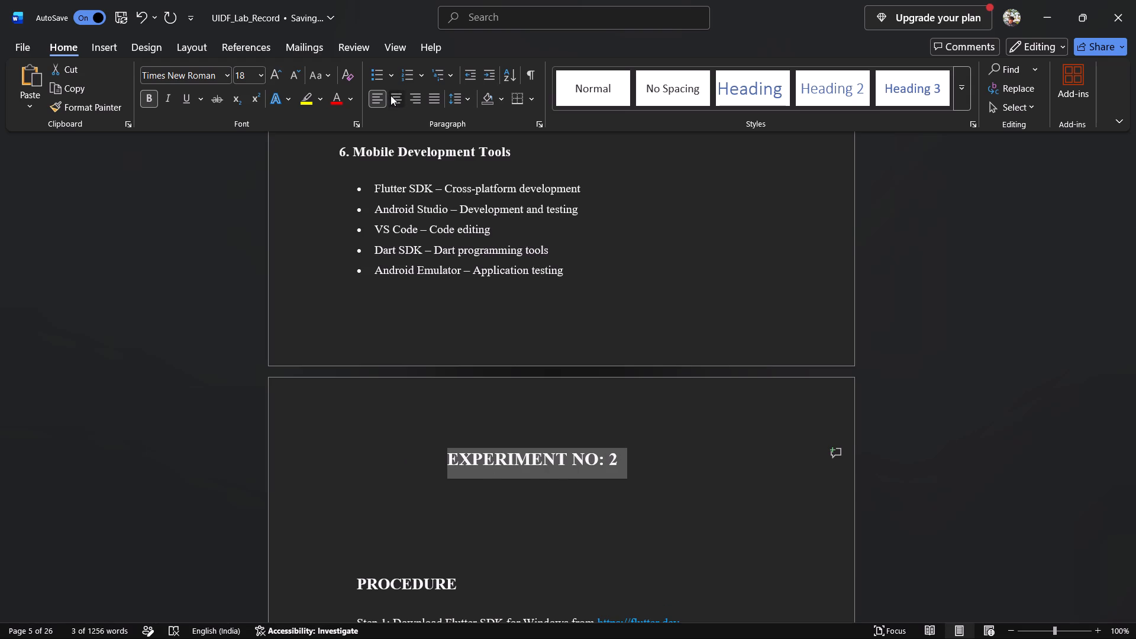
pyautogui.click(655, 414)
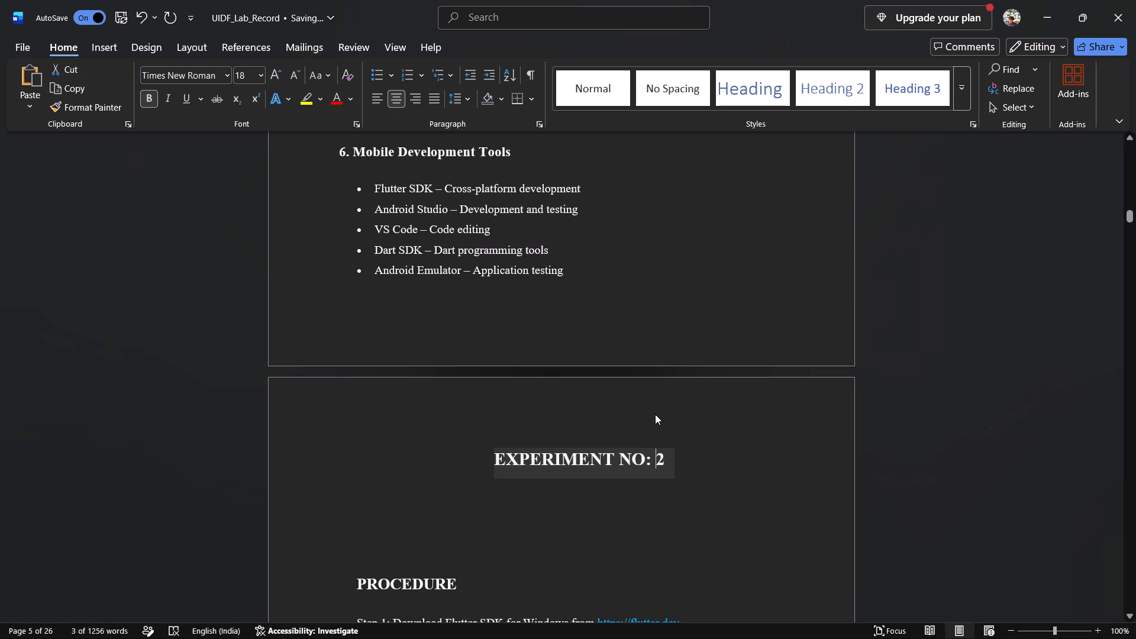
# Check the index entries and copy Experiment 1's TITLE line to directly below the "EXPERIMENT NO: 2" heading.
pyautogui.scroll(10, 655, 414)
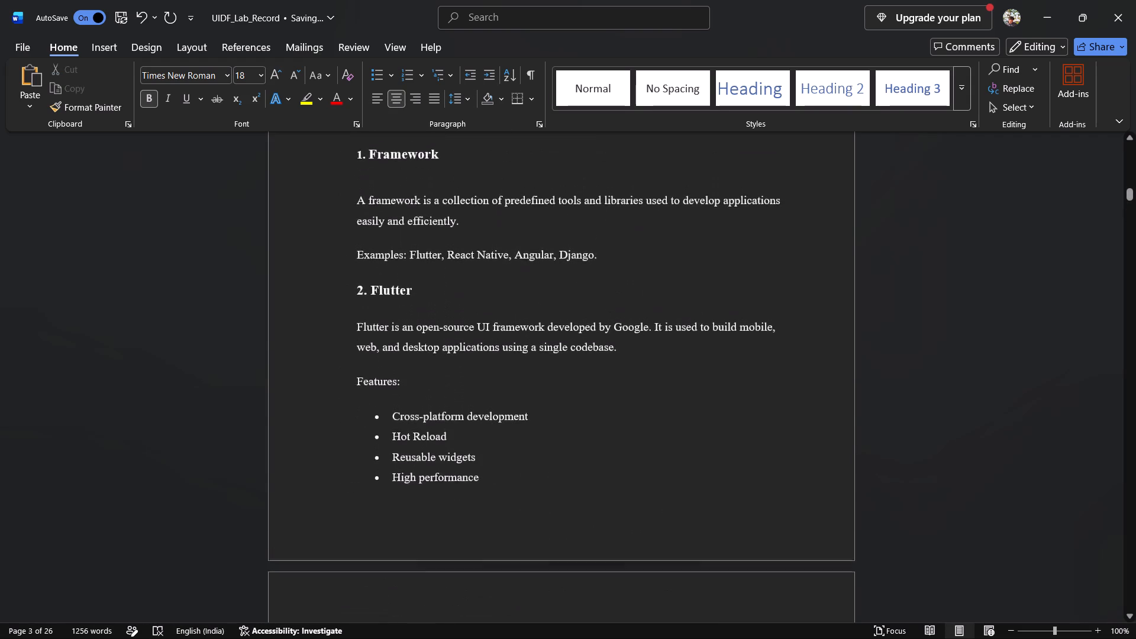
pyautogui.scroll(4, 655, 414)
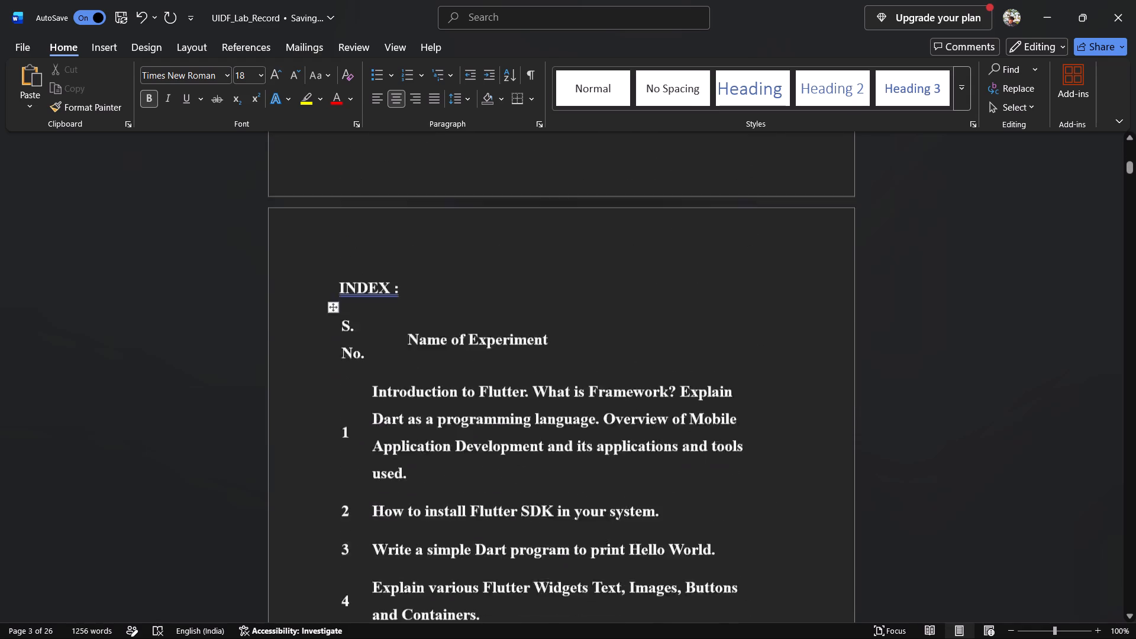
pyautogui.click(655, 414)
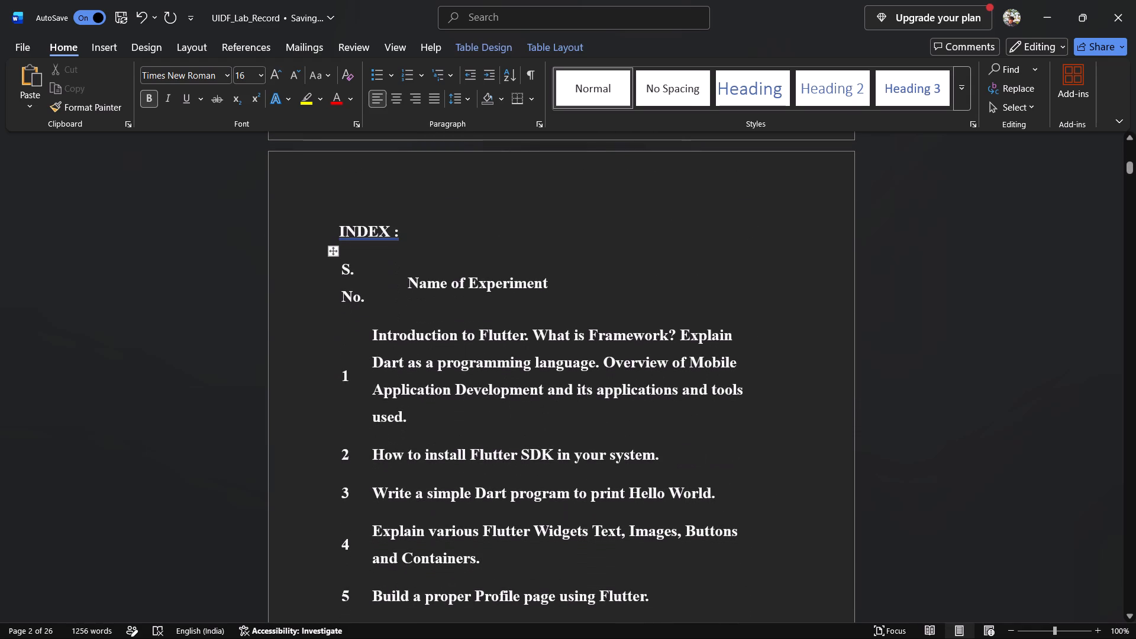
pyautogui.scroll(-4, 655, 414)
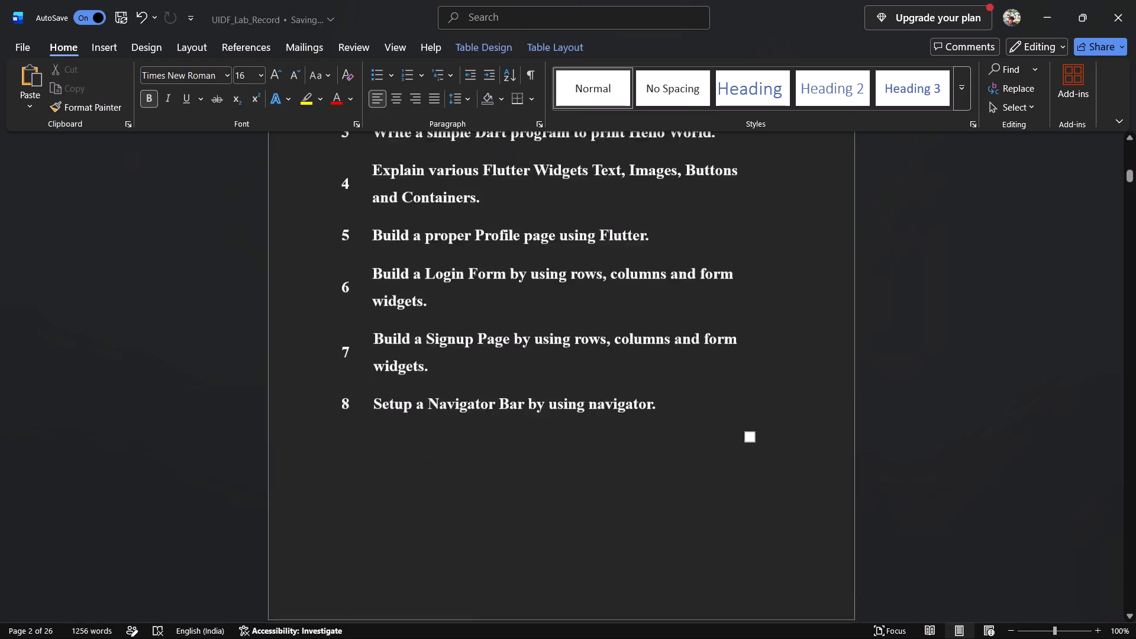
pyautogui.scroll(-3, 655, 414)
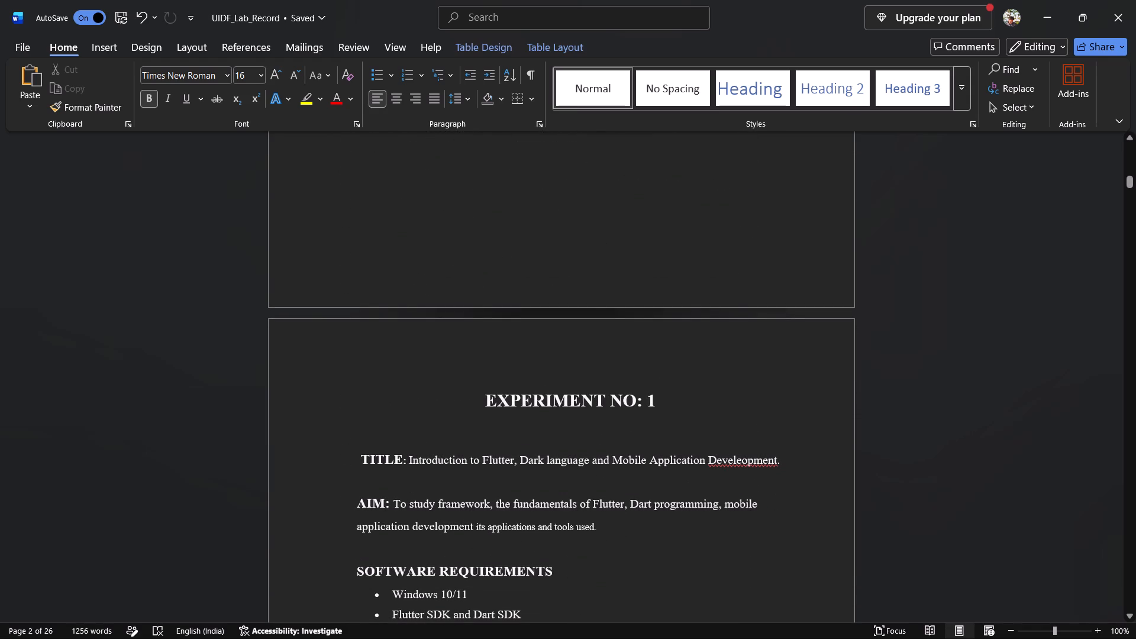
pyautogui.moveTo(359, 457); pyautogui.dragTo(471, 460)
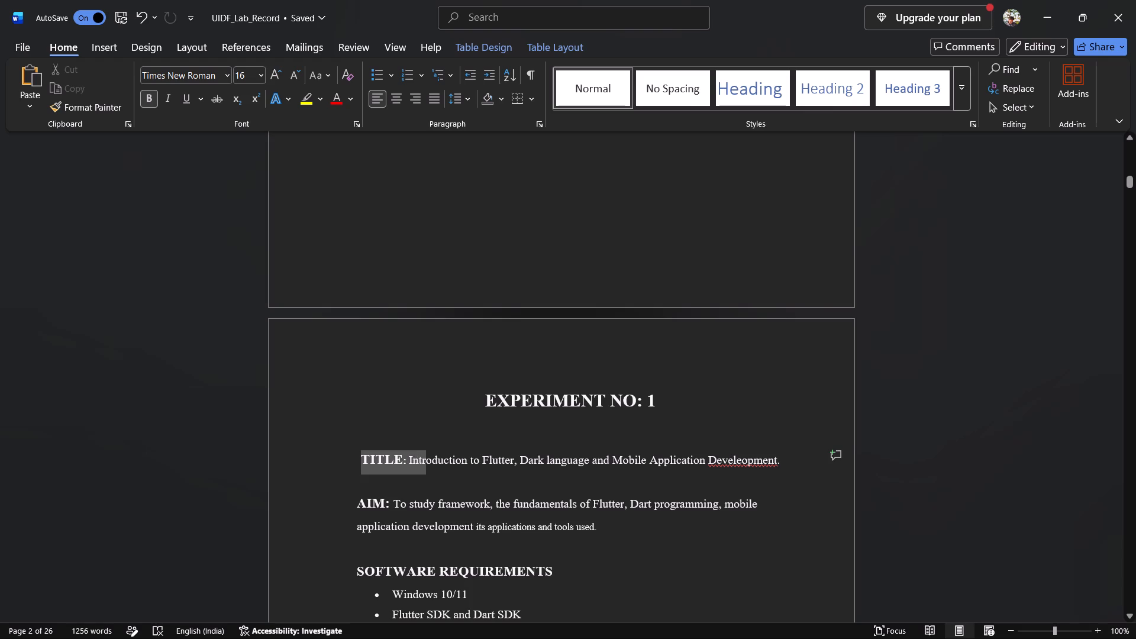
pyautogui.moveTo(471, 460); pyautogui.dragTo(799, 459)
pyautogui.hotkey('ctrl', 'c')
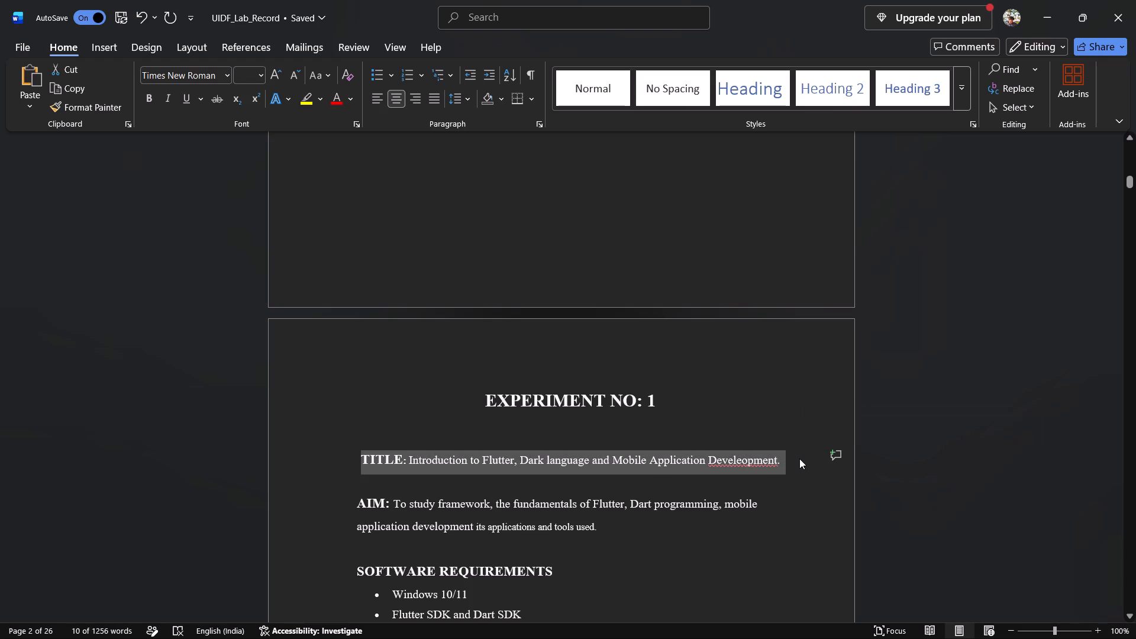
pyautogui.click(711, 307)
pyautogui.scroll(3, 711, 307)
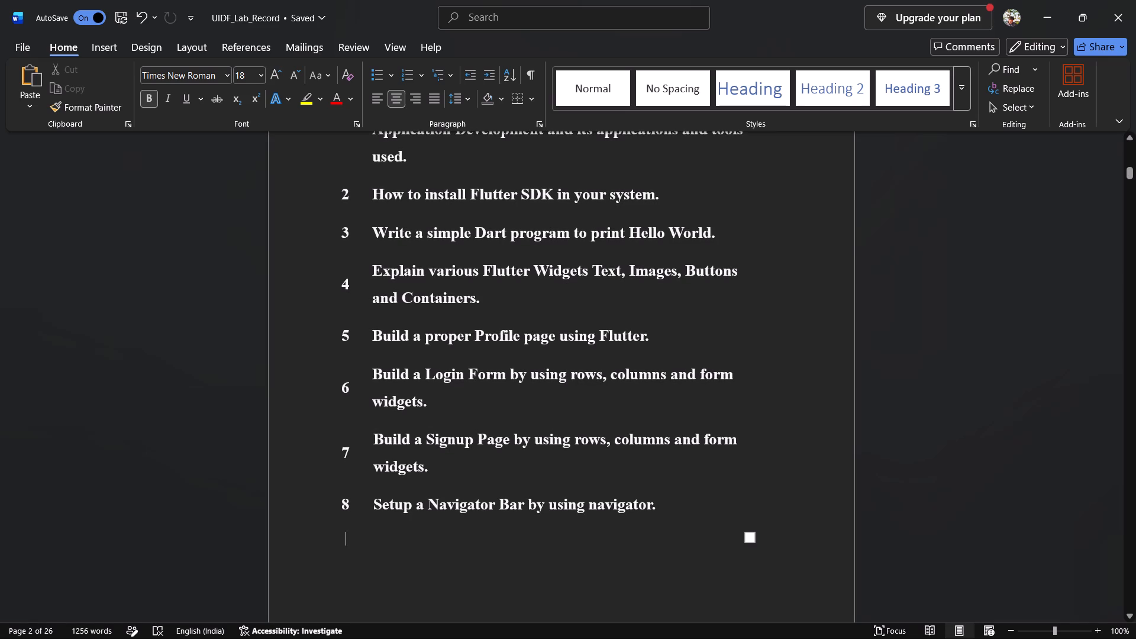
pyautogui.scroll(-1, 495, 251)
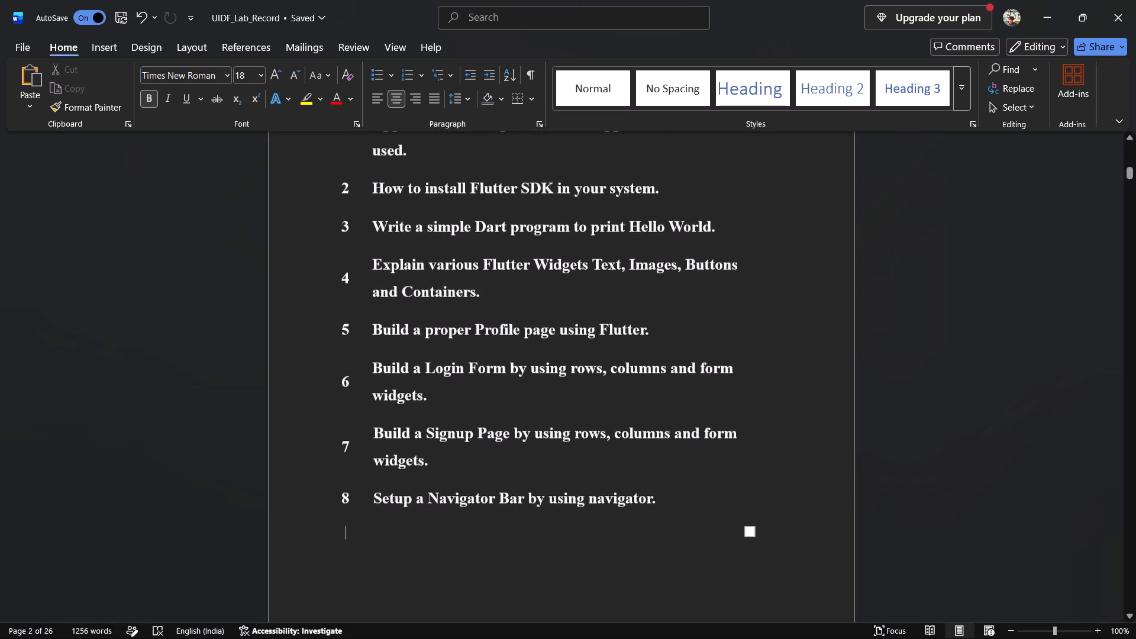
pyautogui.scroll(-3, 495, 251)
pyautogui.scroll(-3, 495, 408)
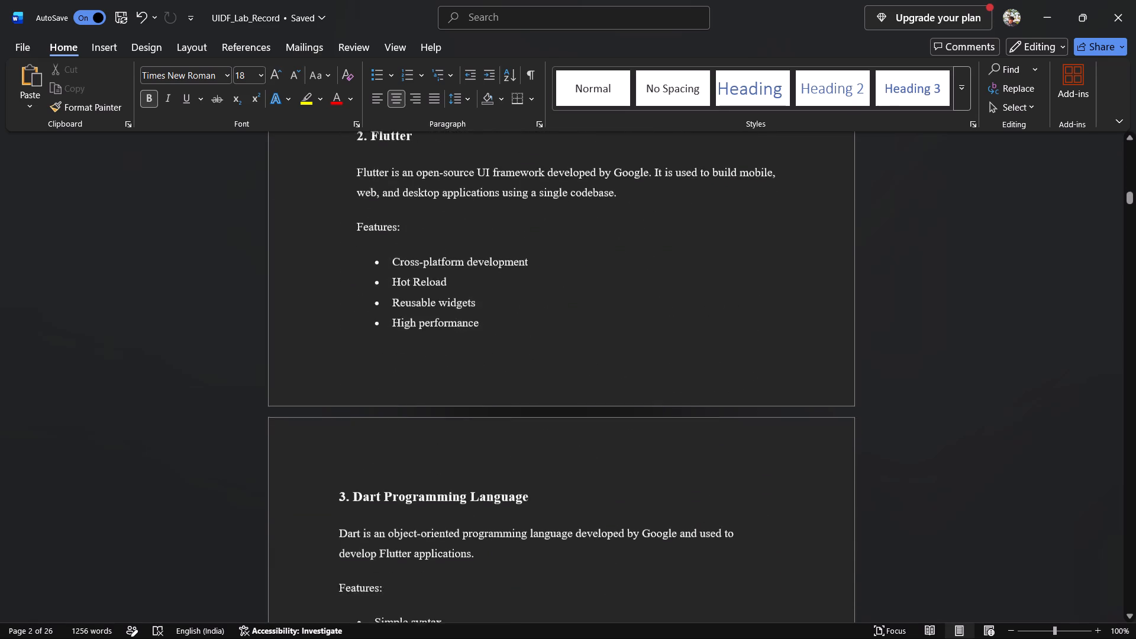
pyautogui.scroll(-3, 495, 408)
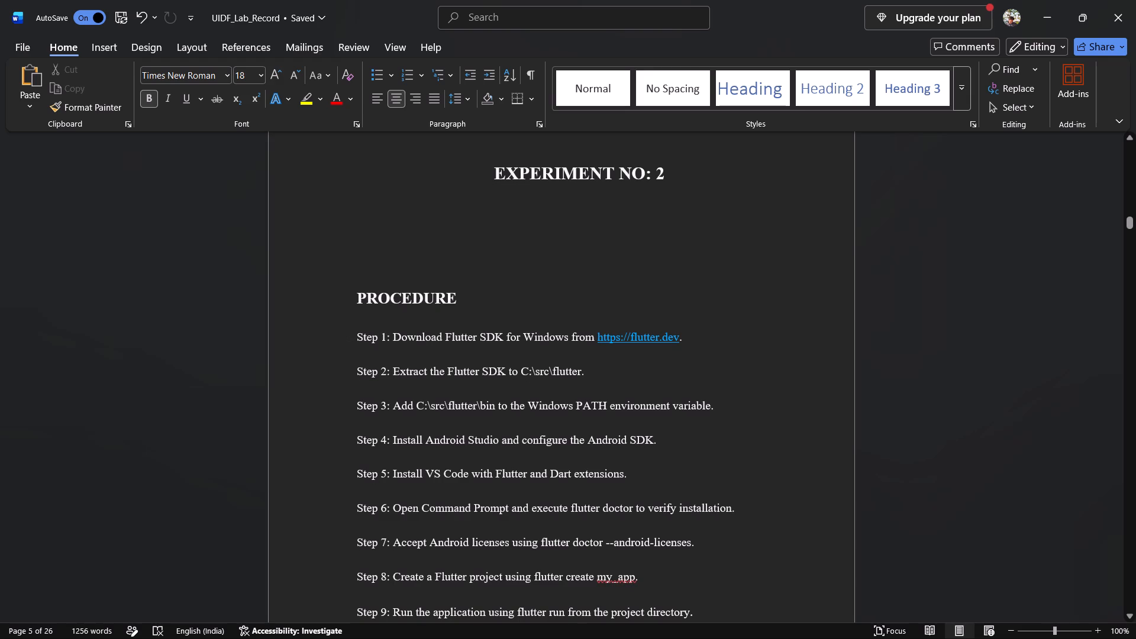
pyautogui.click(577, 196)
pyautogui.hotkey('ctrl', 'v')
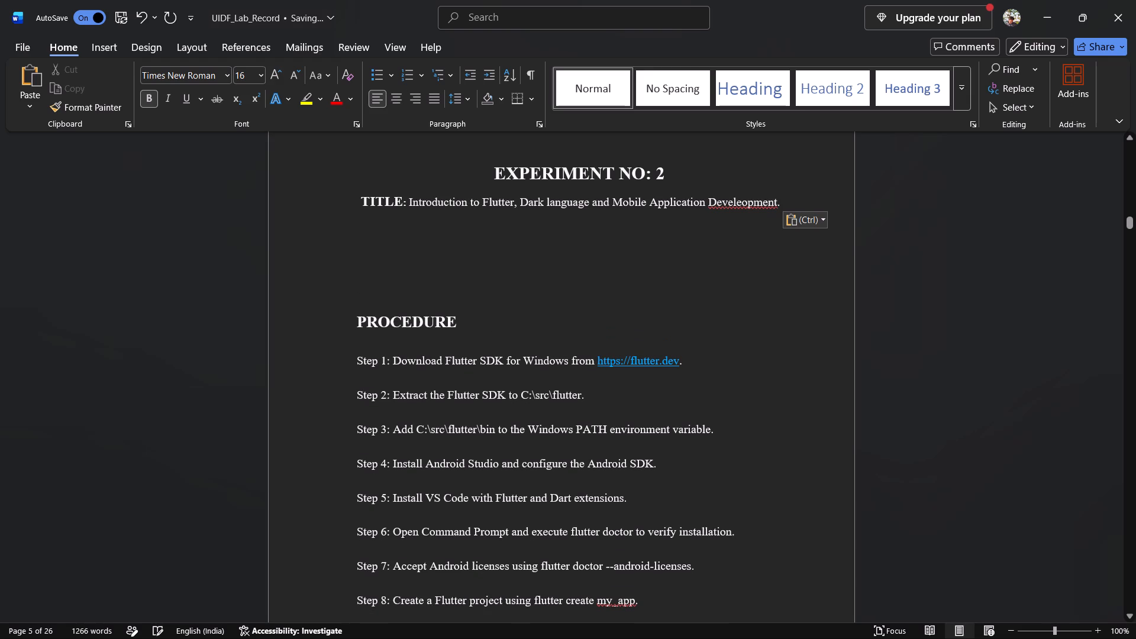
# Delete the copied title text under Experiment 2, keeping only the "TITLE:" label.
pyautogui.click(409, 199)
pyautogui.moveTo(409, 199); pyautogui.dragTo(763, 200)
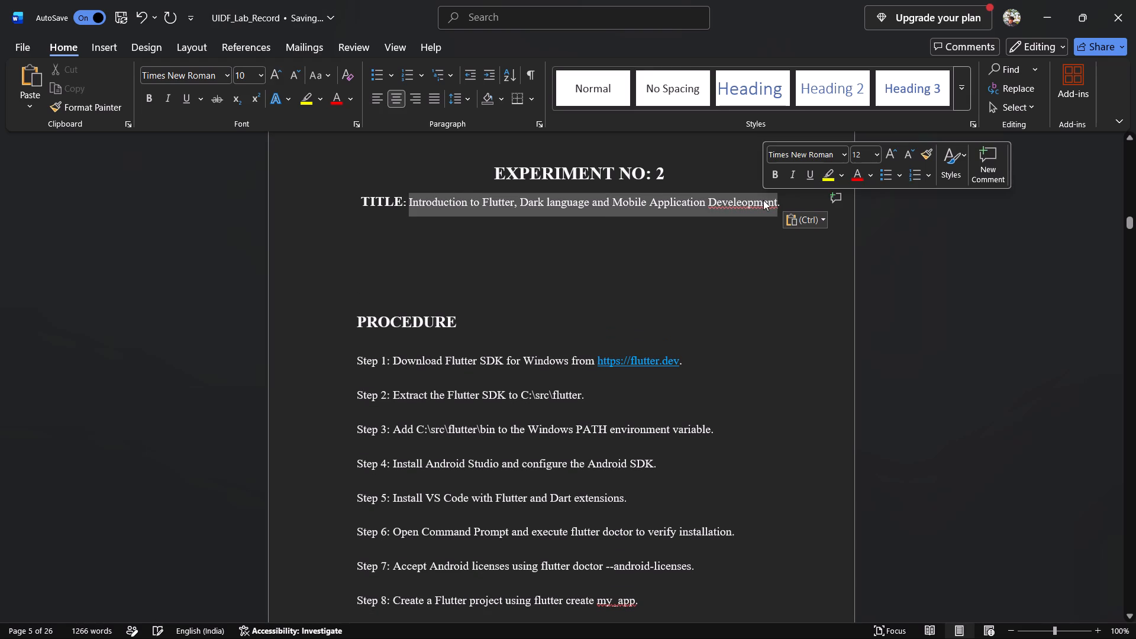
pyautogui.press('BackSpace')
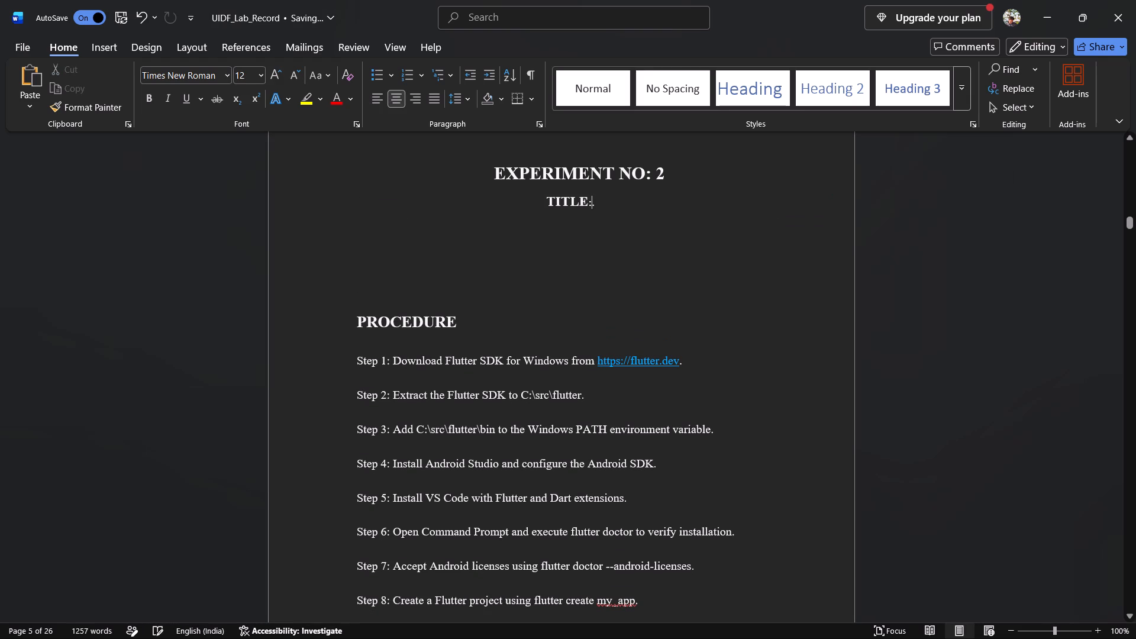
pyautogui.press('Right')
pyautogui.press('BackSpace')
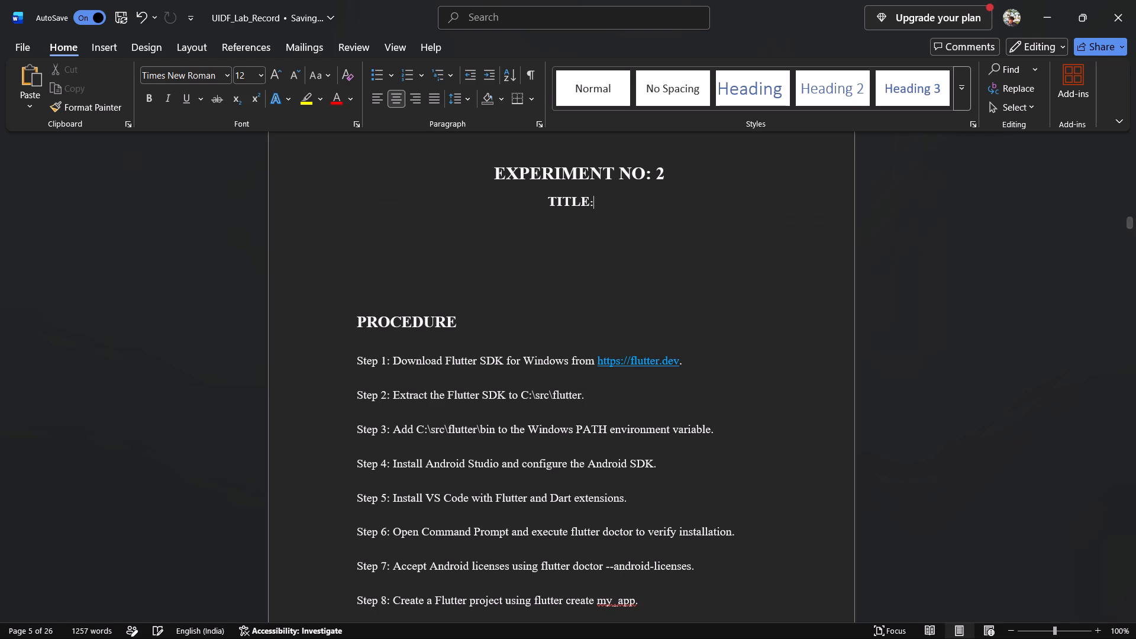
# Enter "Installation" after Experiment 2's "TITLE:" label.
pyautogui.write('Inata')
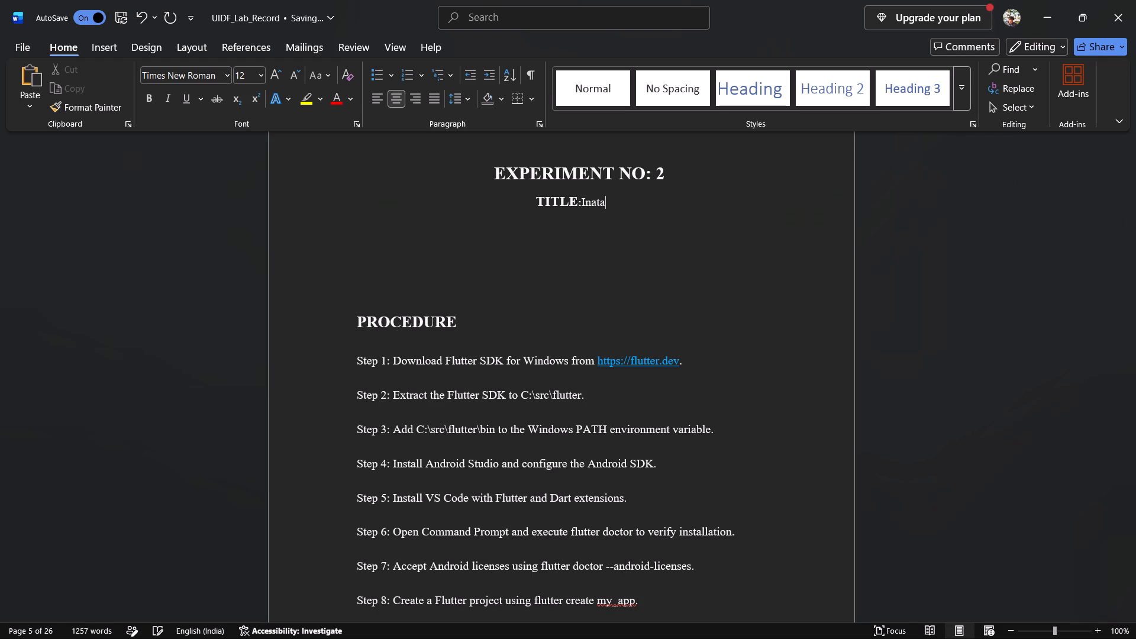
pyautogui.press('BackSpace')
pyautogui.press('BackSpace')
pyautogui.press('BackSpace')
pyautogui.write('stalation')
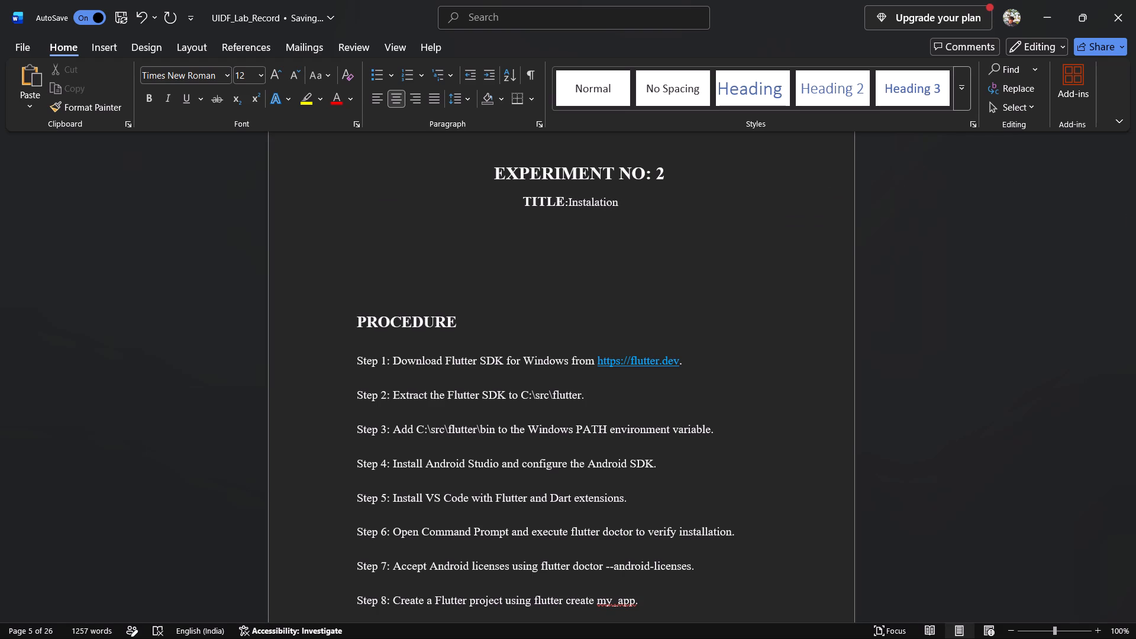
pyautogui.press('Left')
pyautogui.press('Left')
pyautogui.press('Left')
pyautogui.press('Left')
pyautogui.press('Left')
pyautogui.press('l')
# Extend Experiment 2's TITLE with "of Flutter SDK" after "Installation".
pyautogui.press('Right')
pyautogui.press('Right')
pyautogui.press('Right')
pyautogui.press('Right')
pyautogui.press('Right')
pyautogui.press('Right')
pyautogui.press('Right')
pyautogui.press('Right')
pyautogui.press('Right')
pyautogui.press('Right')
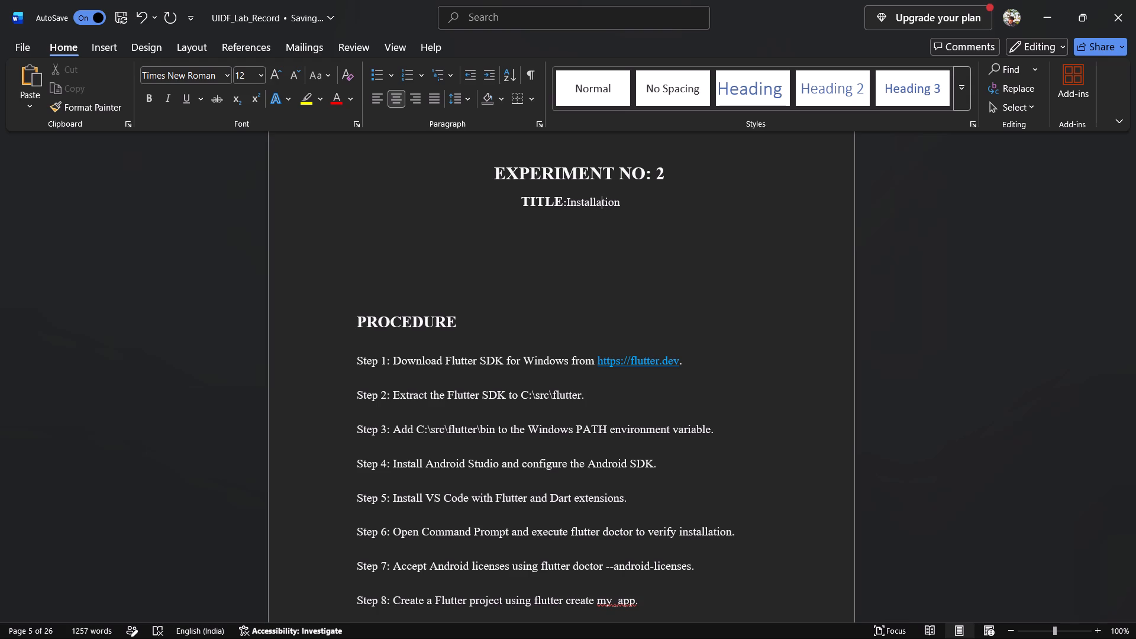
pyautogui.press('Left')
pyautogui.press('Left')
pyautogui.press('Left')
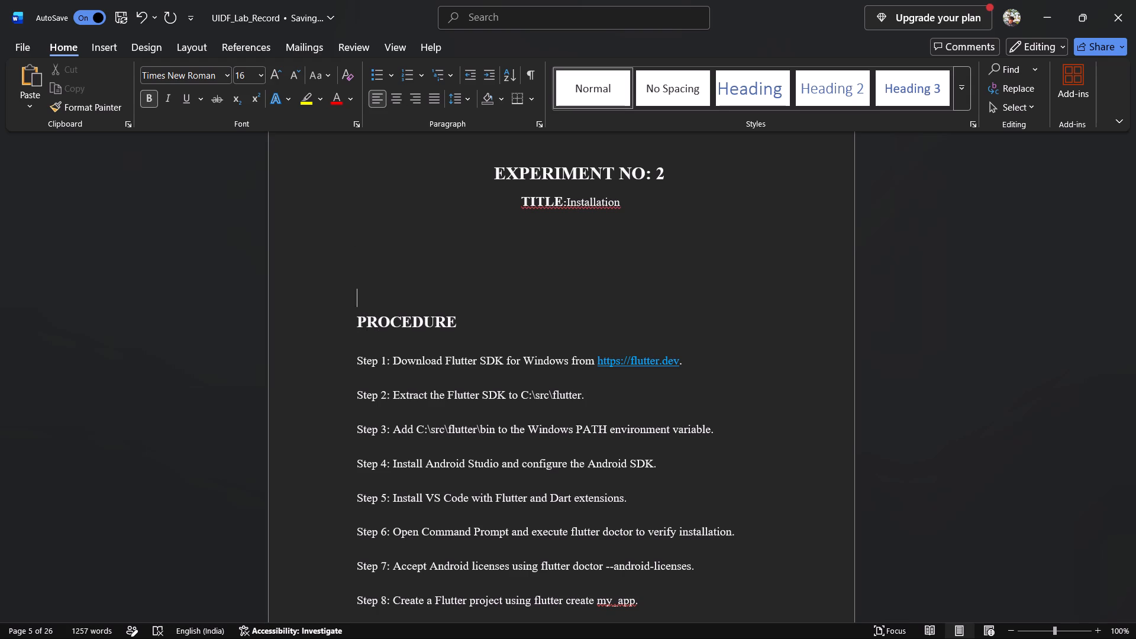
pyautogui.press('Left')
pyautogui.press('Left')
pyautogui.press('space')
pyautogui.write('of Flutter SDK')
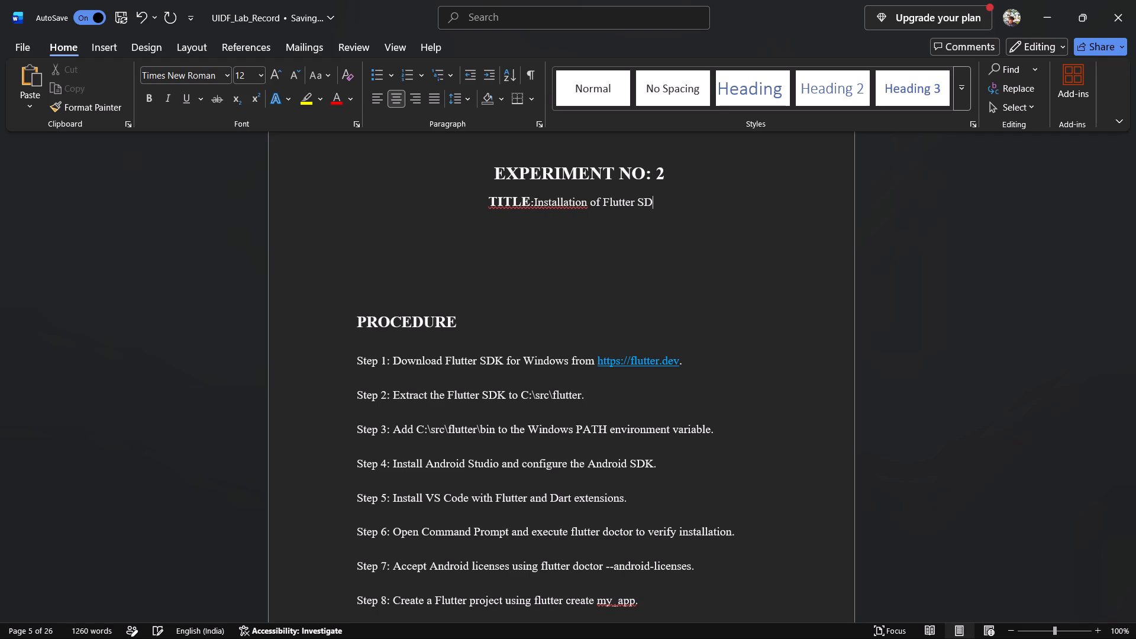
pyautogui.press('space')
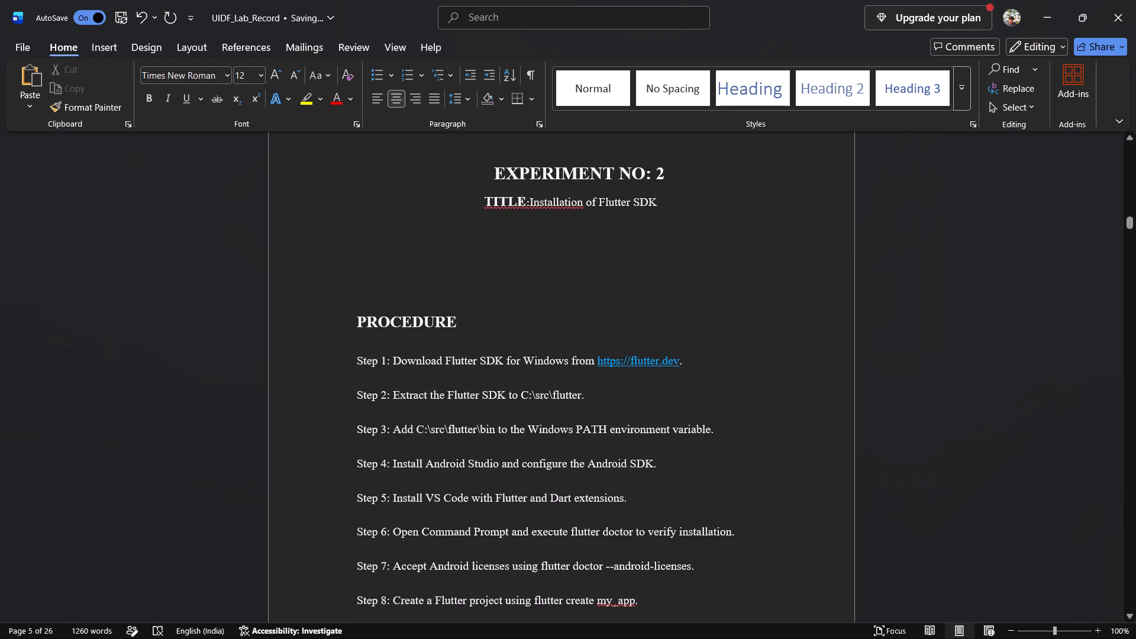
# Insert a space after the colon of Experiment 2's "TITLE:" label, before "Installation of Flutter SDK".
pyautogui.click(527, 203)
pyautogui.press('Right')
pyautogui.press('space')
# Correct the misspelled last word of Experiment 1's TITLE to "Development".
pyautogui.scroll(1, 633, 226)
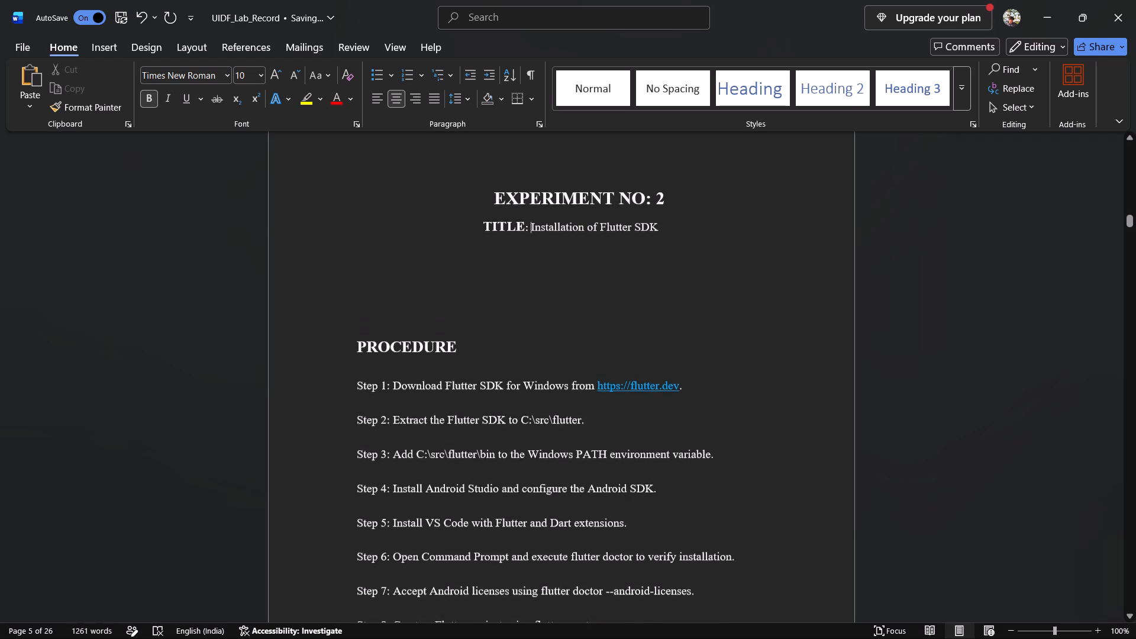
pyautogui.scroll(6, 633, 226)
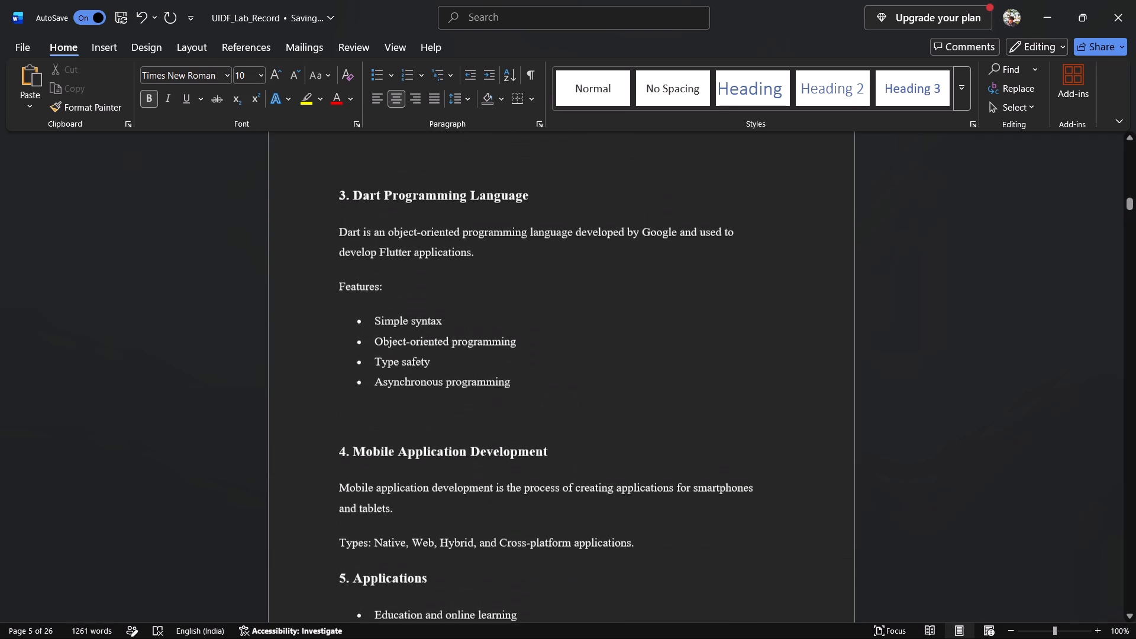
pyautogui.scroll(3, 633, 226)
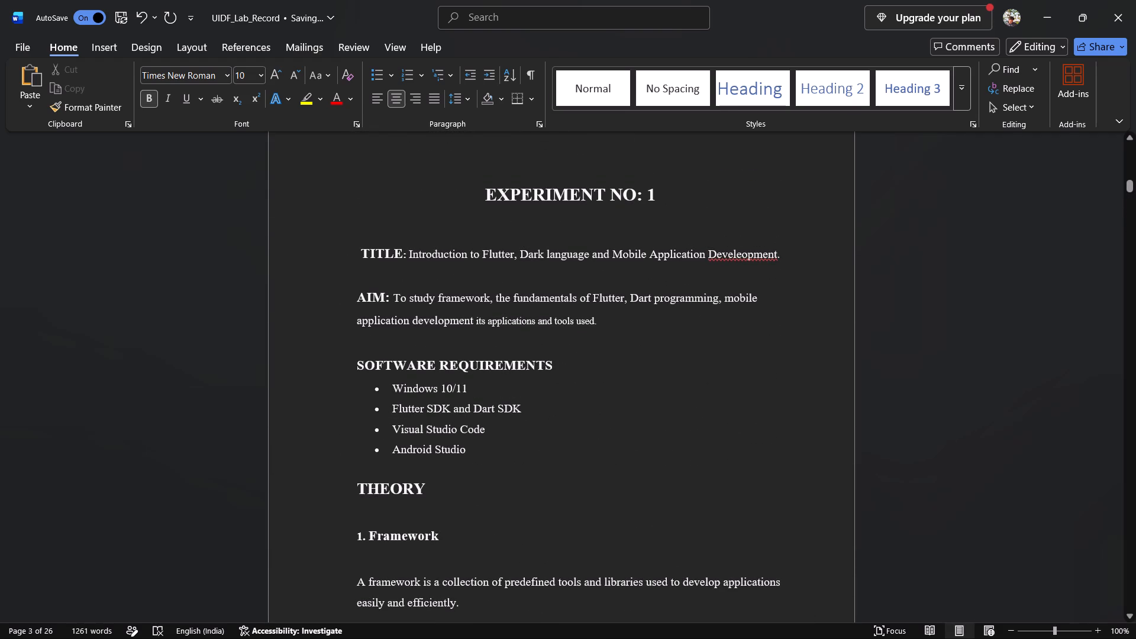
pyautogui.click(748, 255)
pyautogui.press('BackSpace')
pyautogui.press('BackSpace')
pyautogui.press('o')
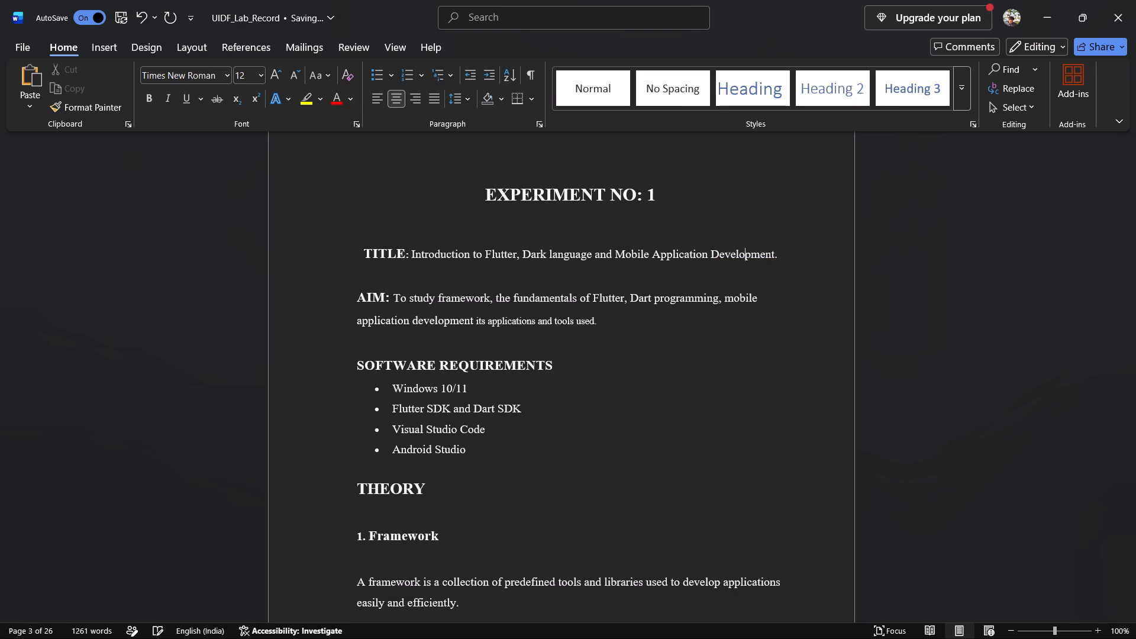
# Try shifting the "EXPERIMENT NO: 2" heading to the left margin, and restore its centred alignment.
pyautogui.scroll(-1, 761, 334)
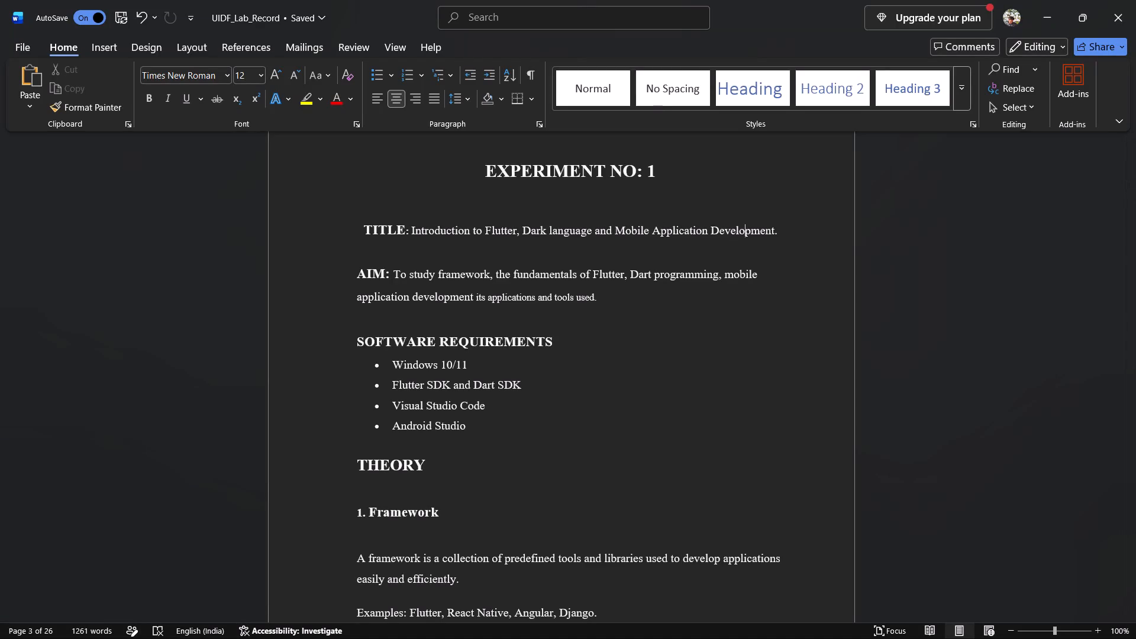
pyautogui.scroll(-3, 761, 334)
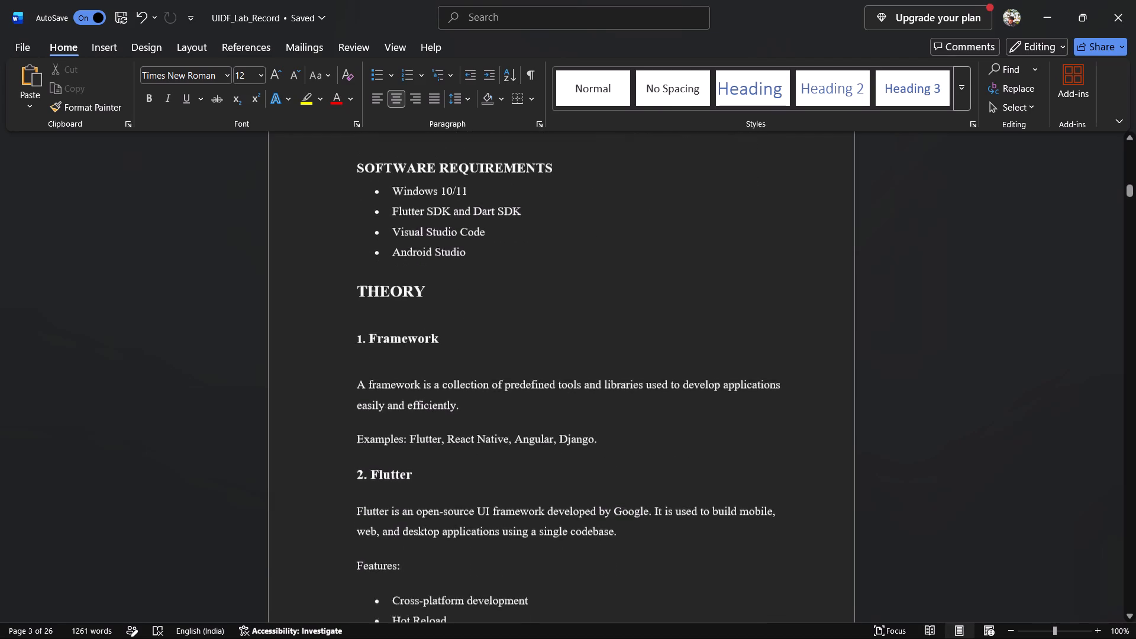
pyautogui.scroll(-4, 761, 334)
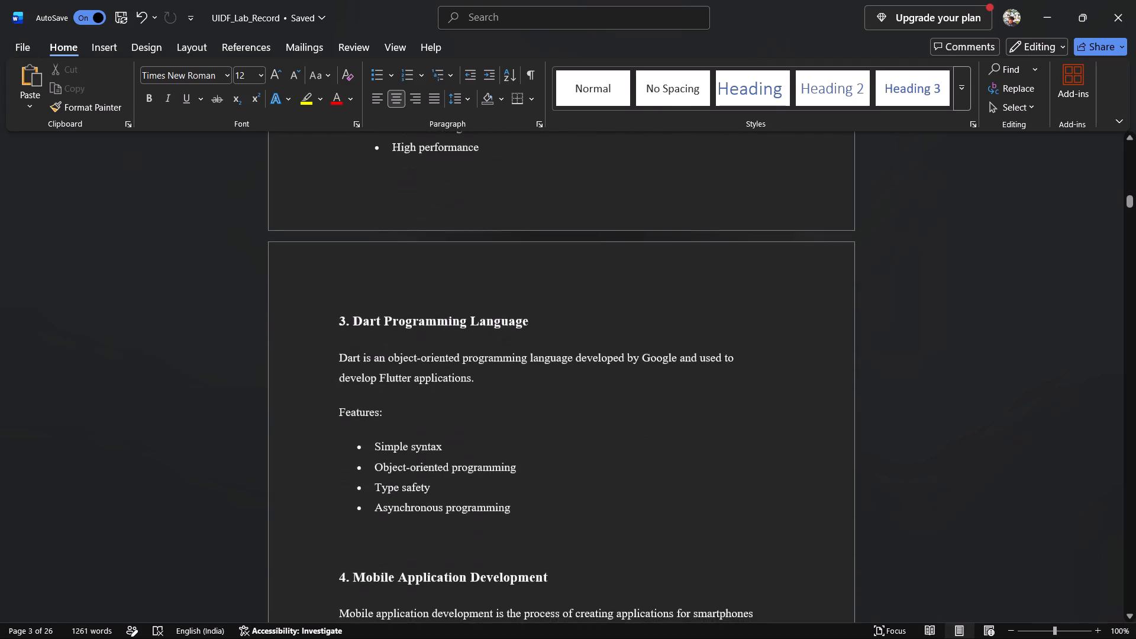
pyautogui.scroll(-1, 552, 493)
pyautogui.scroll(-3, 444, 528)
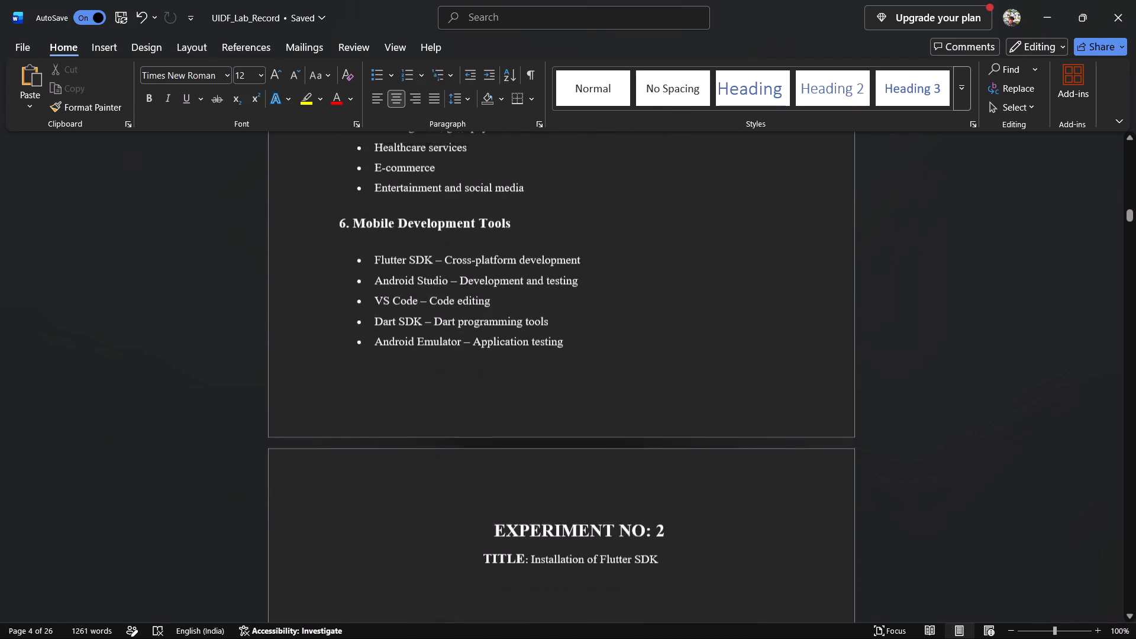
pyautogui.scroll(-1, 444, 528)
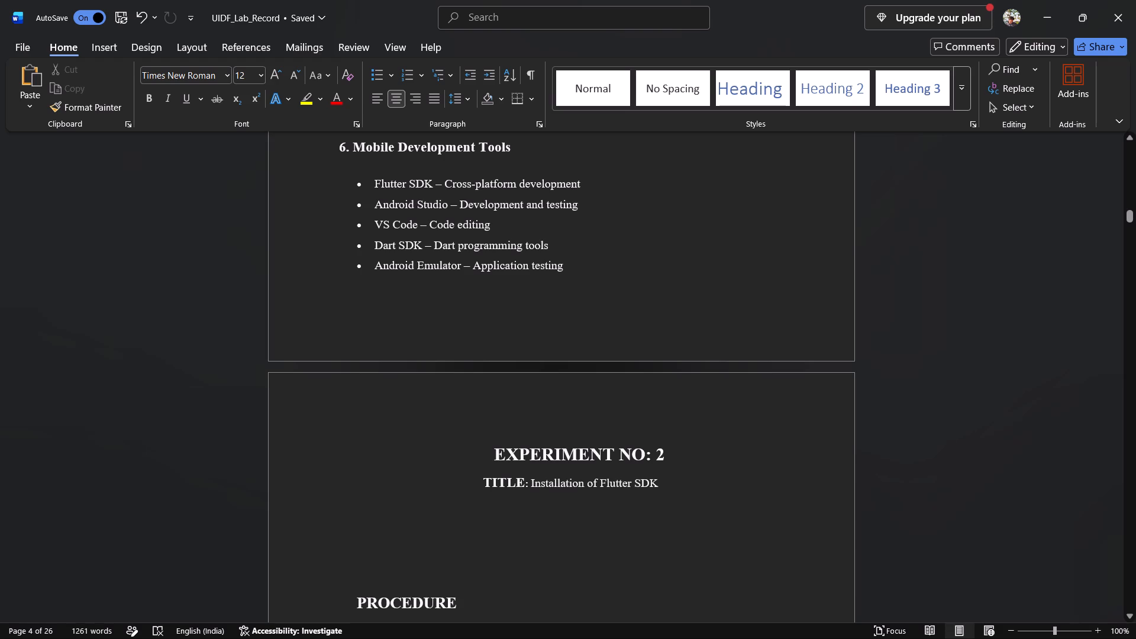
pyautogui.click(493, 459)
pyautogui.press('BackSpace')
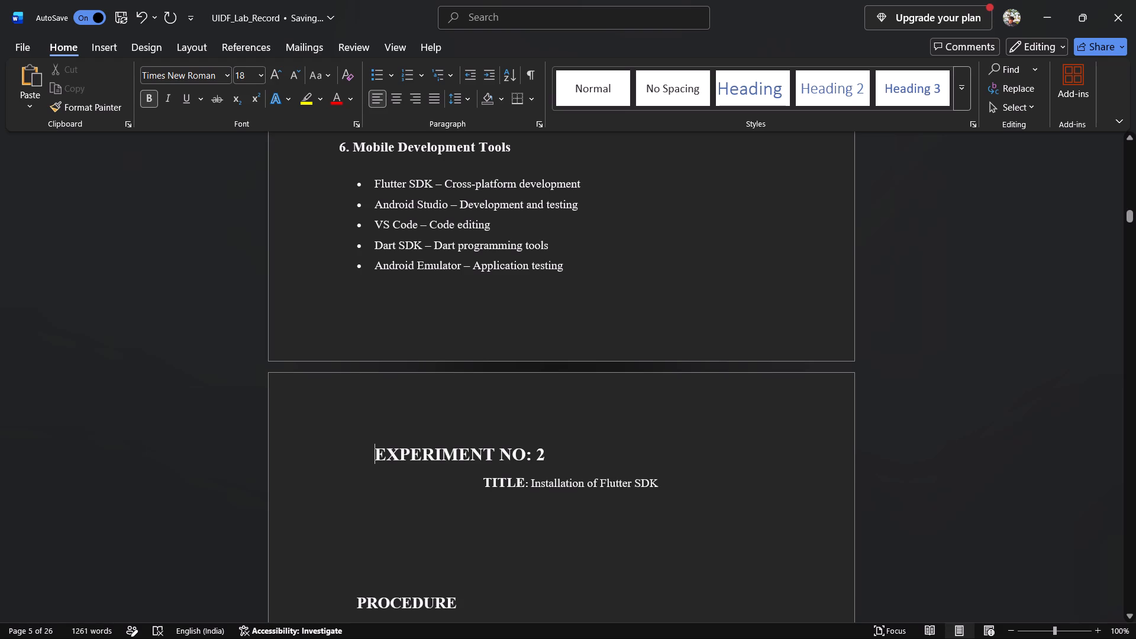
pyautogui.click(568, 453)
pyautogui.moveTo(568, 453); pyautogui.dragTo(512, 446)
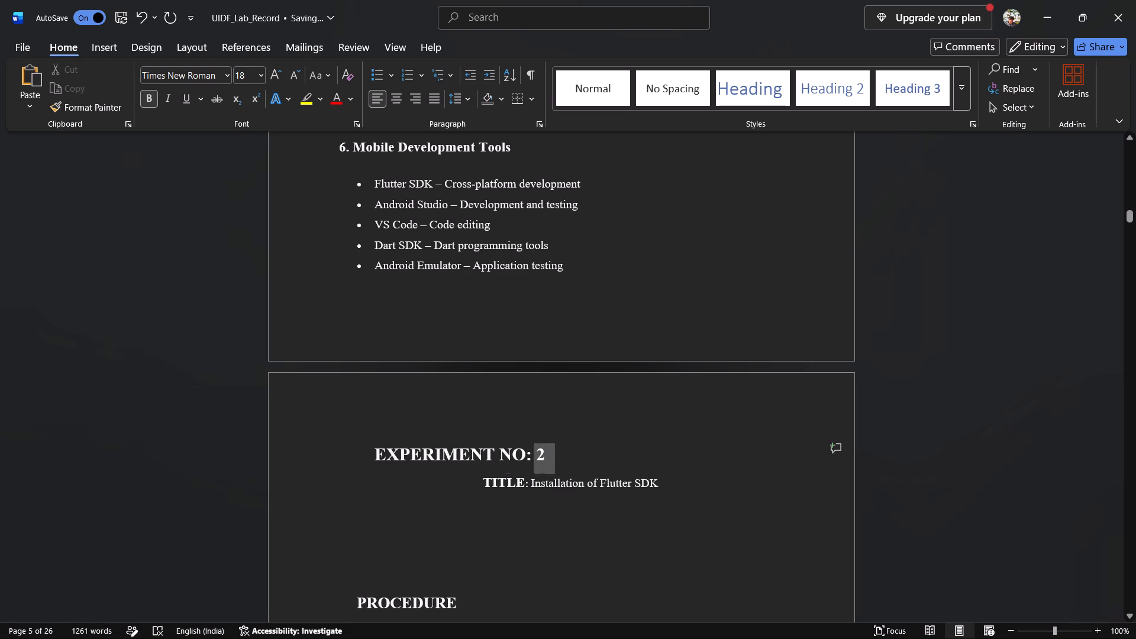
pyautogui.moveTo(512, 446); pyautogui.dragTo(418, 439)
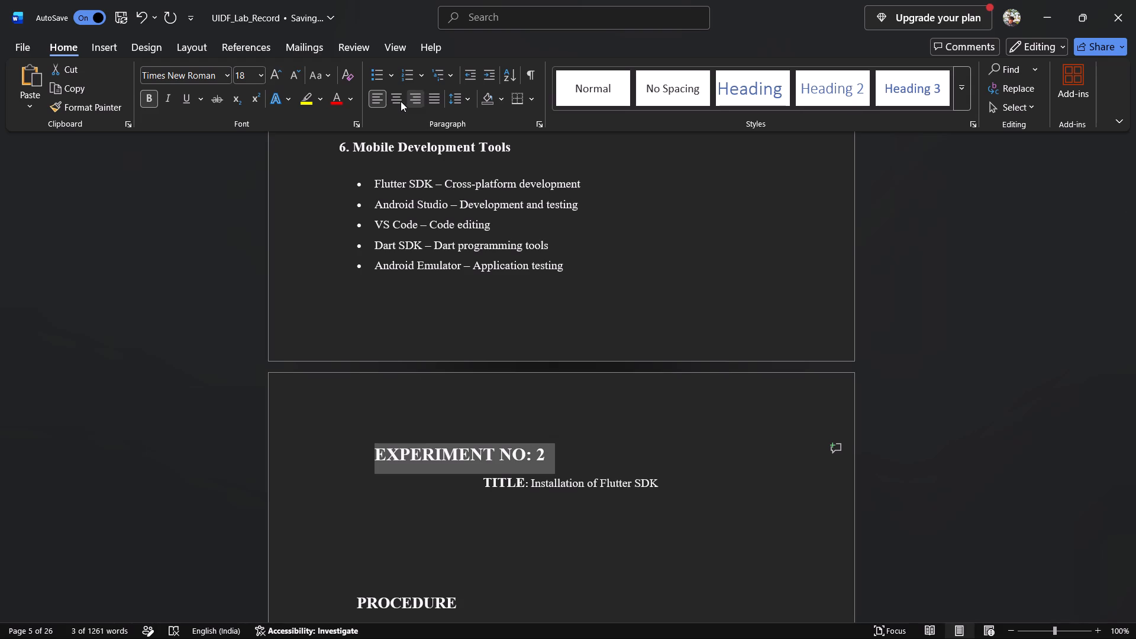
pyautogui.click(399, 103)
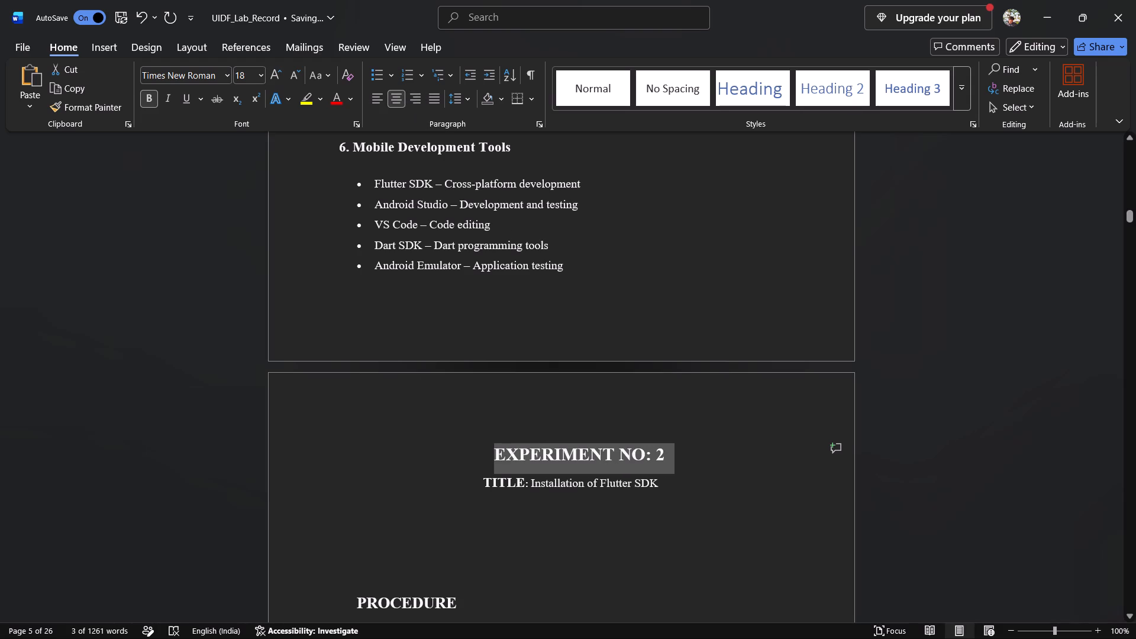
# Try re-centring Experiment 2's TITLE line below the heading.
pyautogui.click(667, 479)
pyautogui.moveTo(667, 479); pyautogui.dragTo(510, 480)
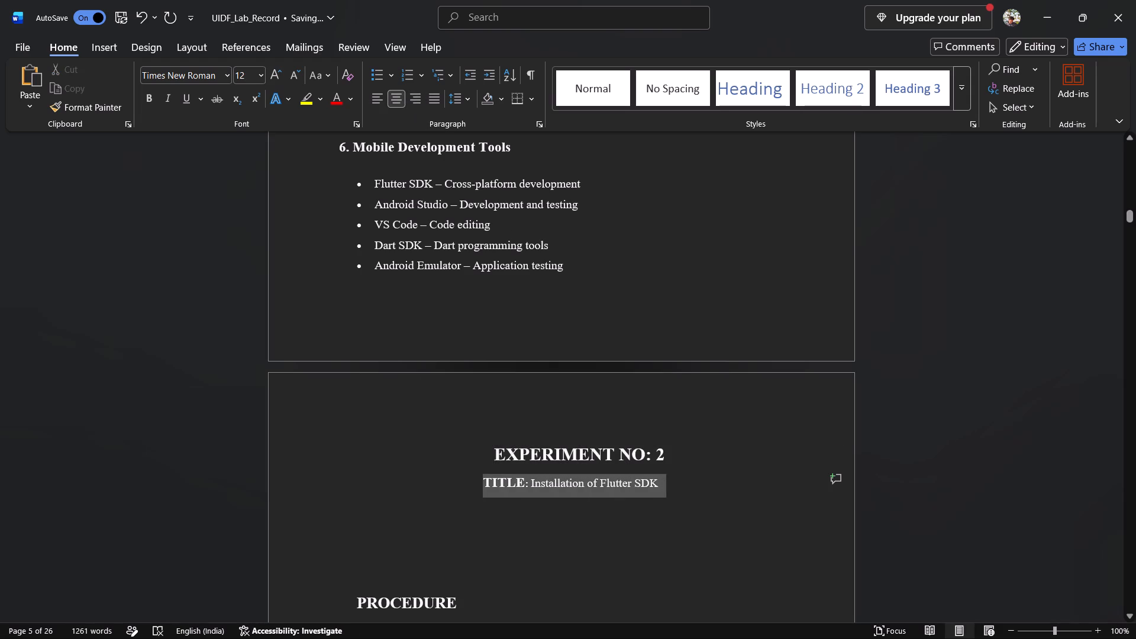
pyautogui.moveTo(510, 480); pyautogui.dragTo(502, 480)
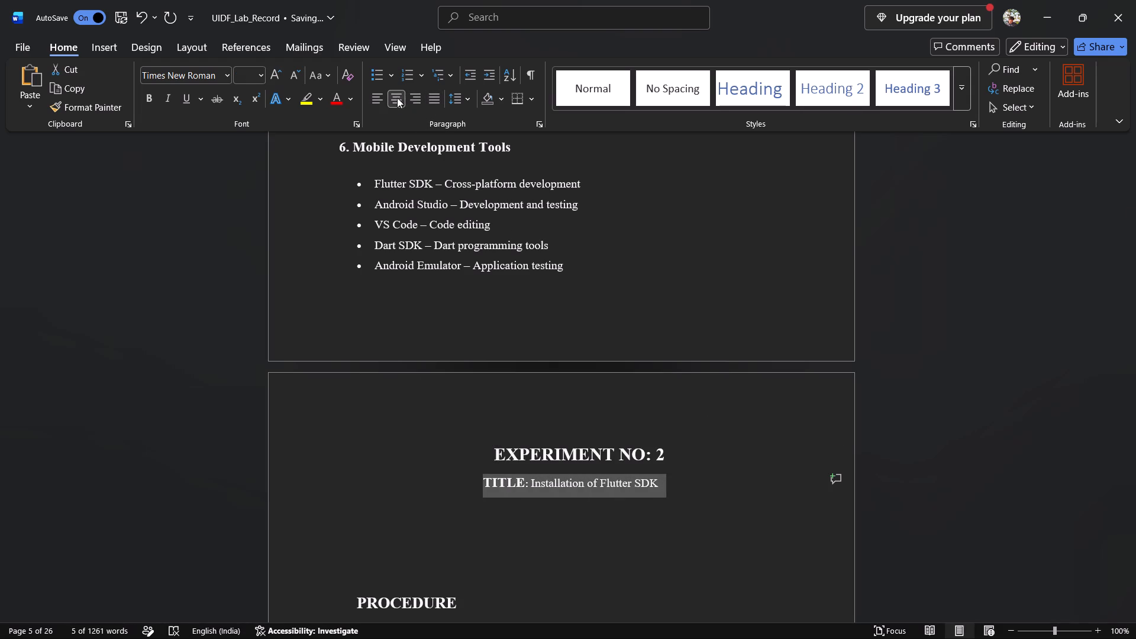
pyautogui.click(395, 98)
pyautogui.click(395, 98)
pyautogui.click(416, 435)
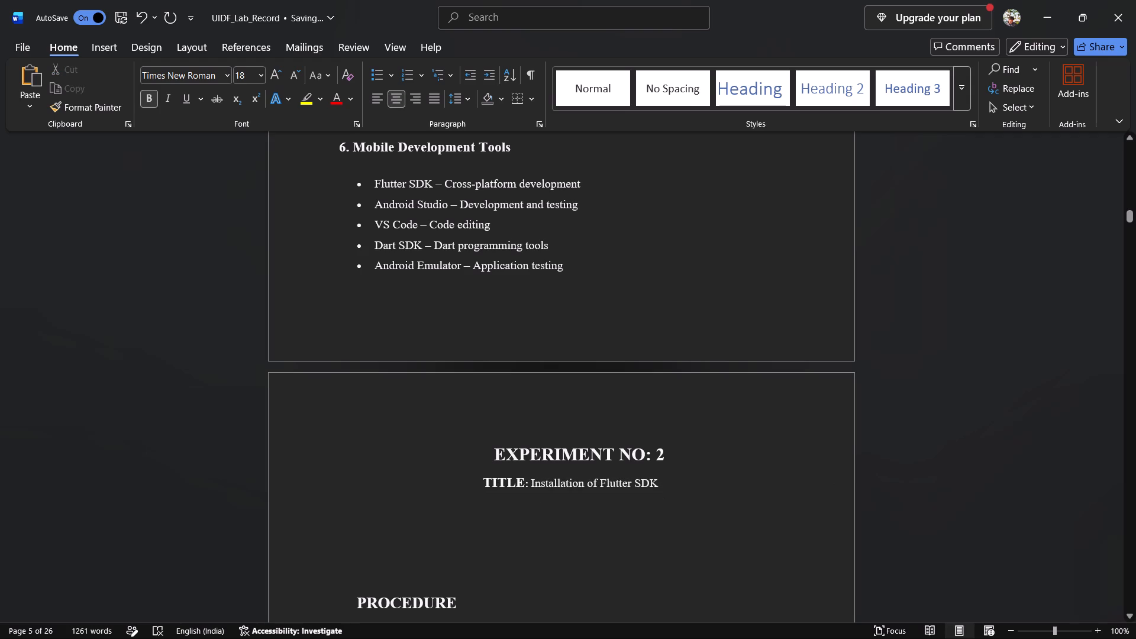
# Left-align Experiment 2's TITLE line at the page margin.
pyautogui.click(482, 485)
pyautogui.press('BackSpace')
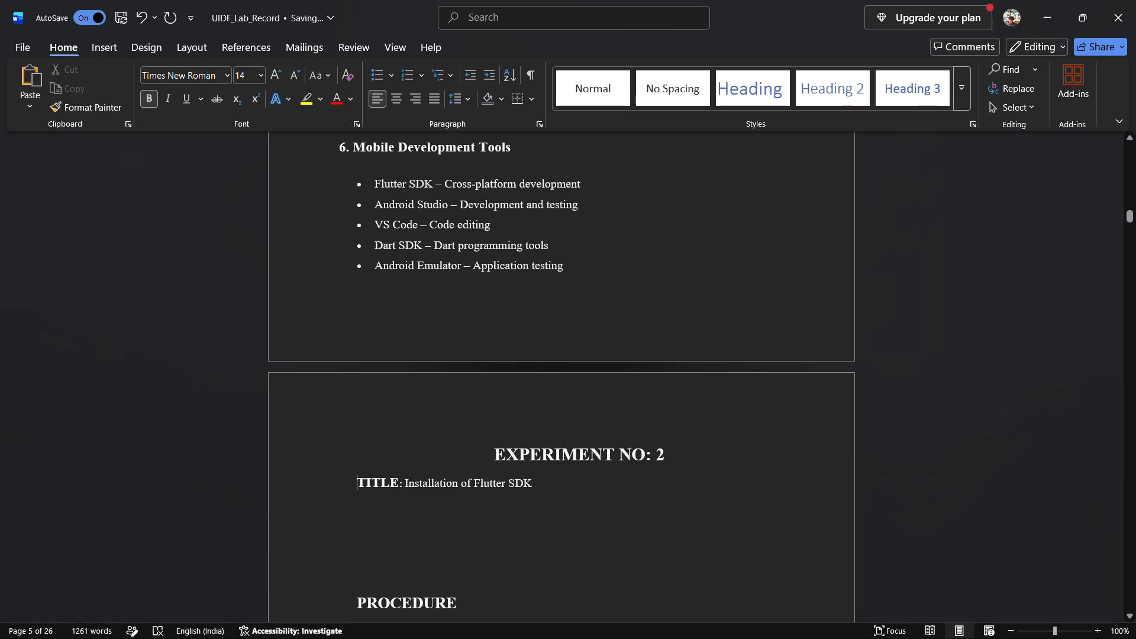
# Copy the "AIM:" label from Experiment 1 to the line below Experiment 2's TITLE, followed by a space.
pyautogui.click(437, 508)
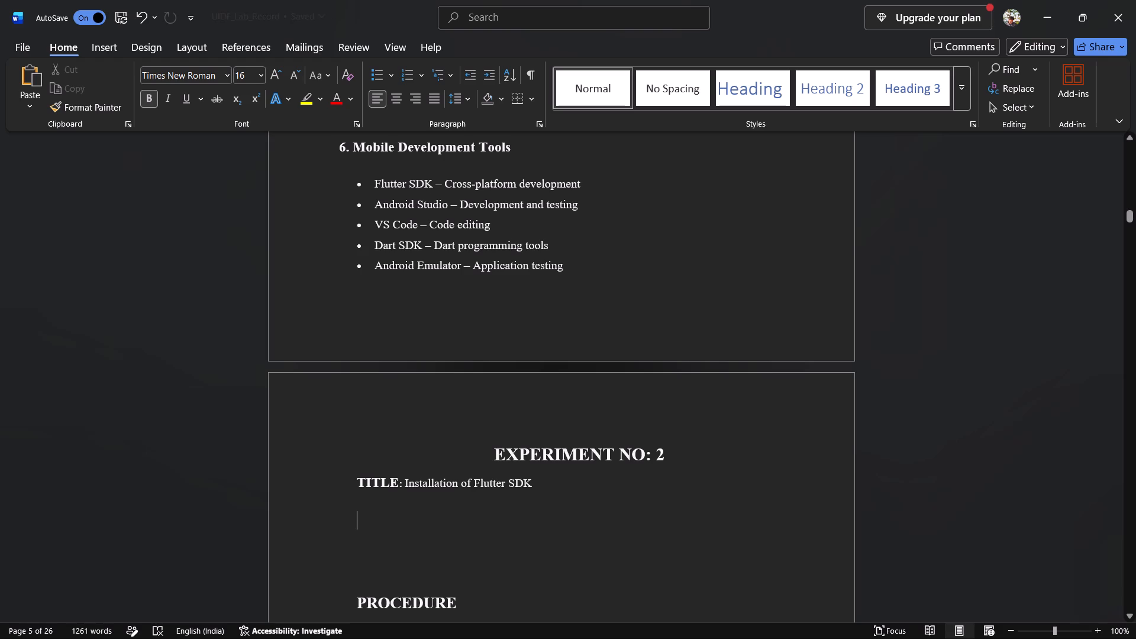
pyautogui.scroll(6, 437, 508)
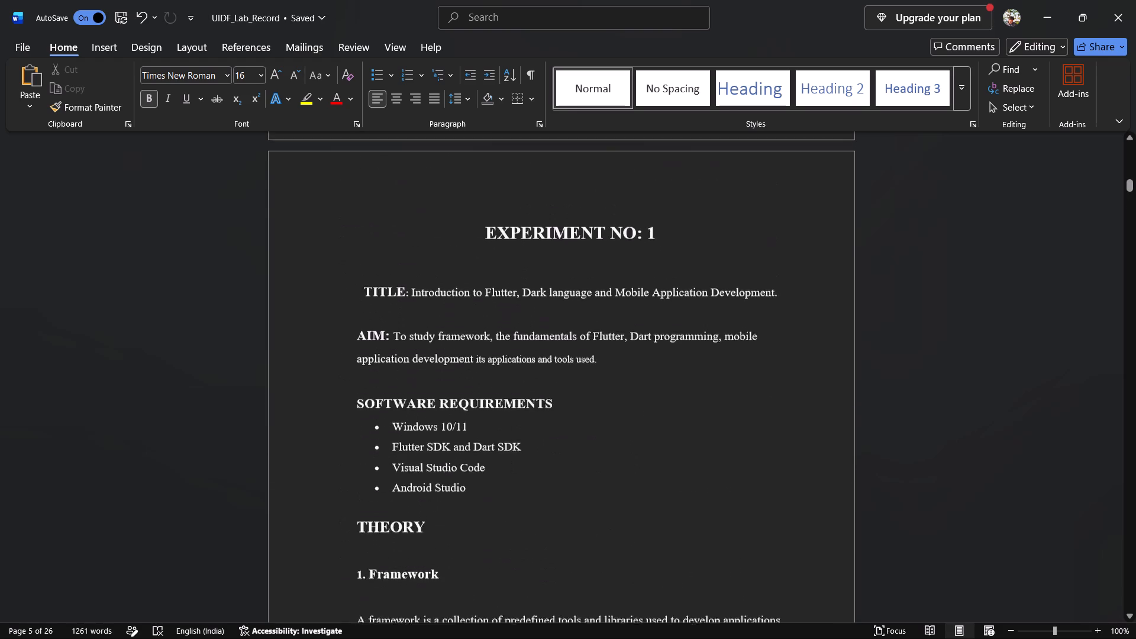
pyautogui.scroll(-1, 393, 403)
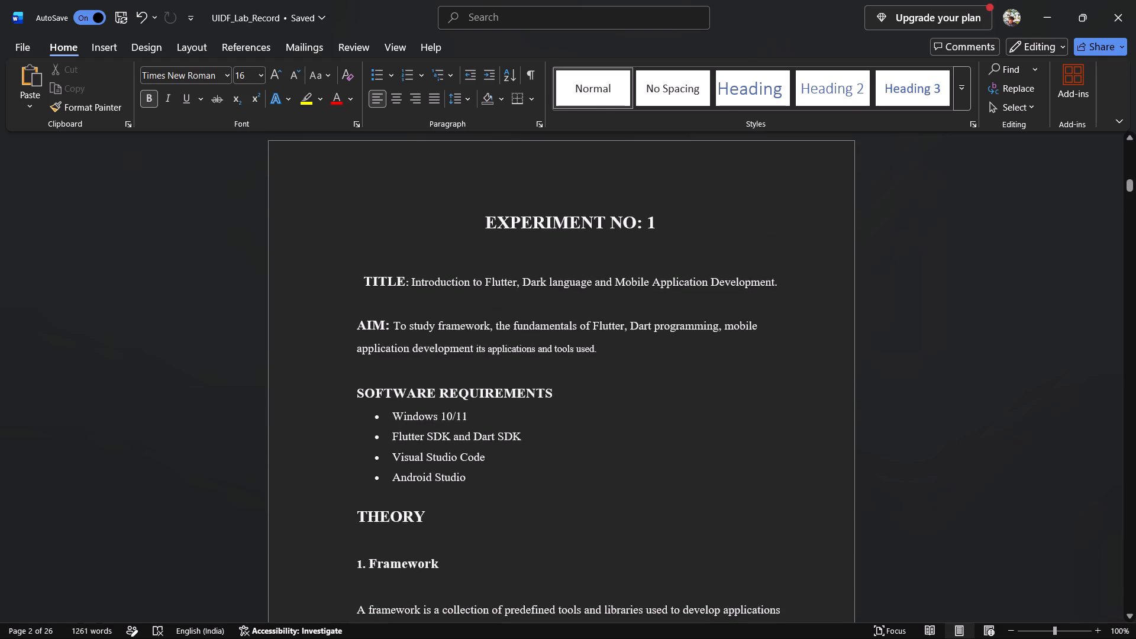
pyautogui.scroll(-1, 433, 446)
pyautogui.scroll(1, 426, 414)
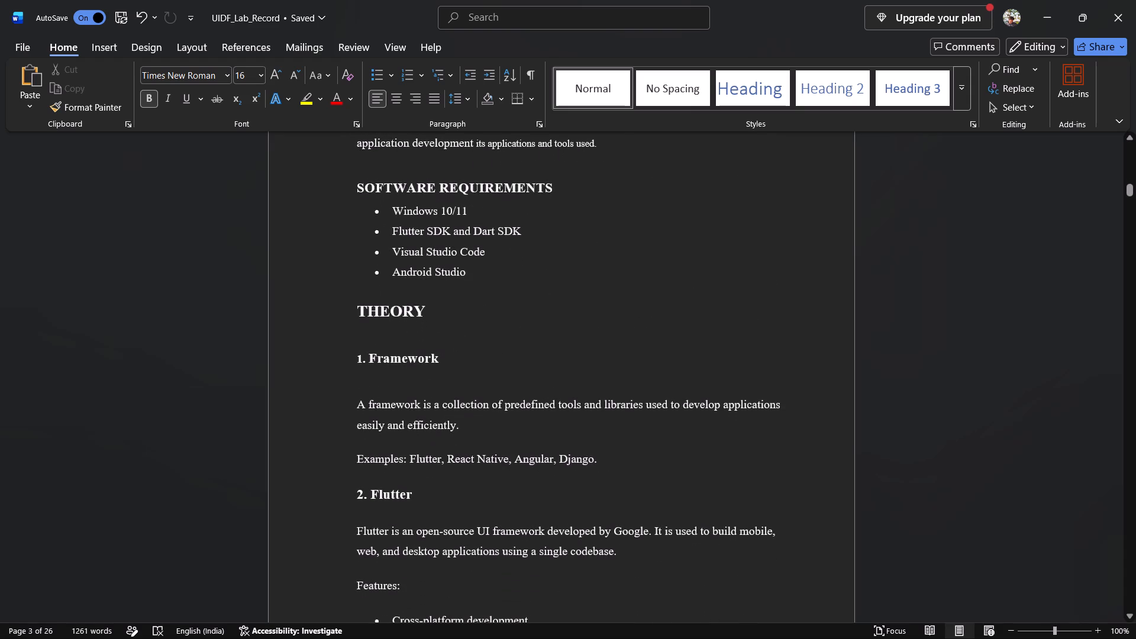
pyautogui.scroll(1, 426, 414)
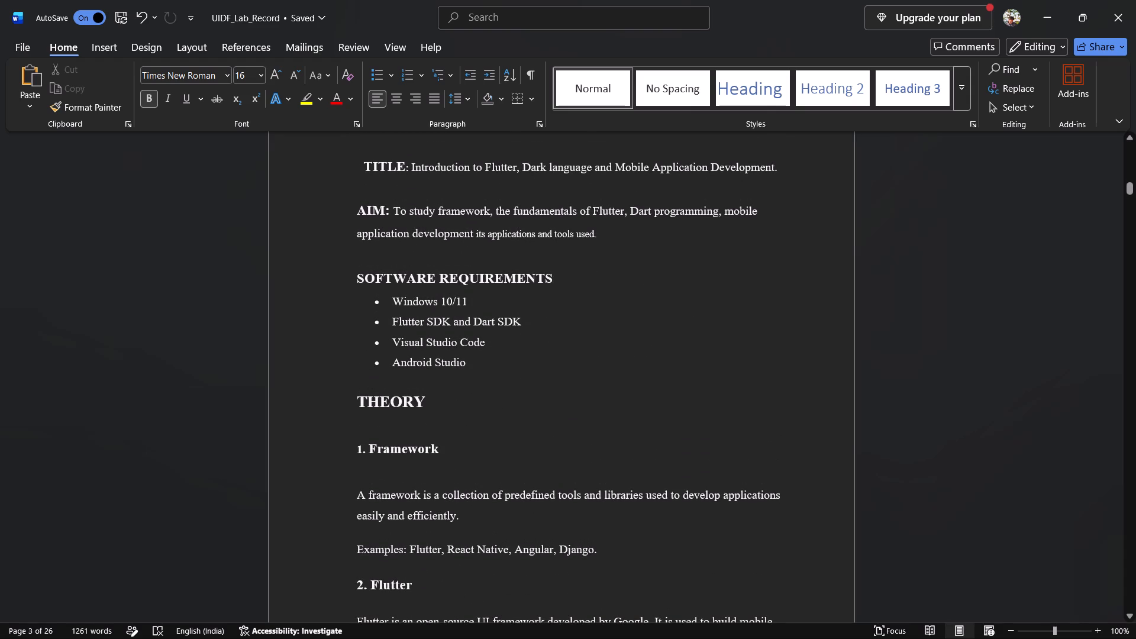
pyautogui.moveTo(357, 208); pyautogui.dragTo(525, 239)
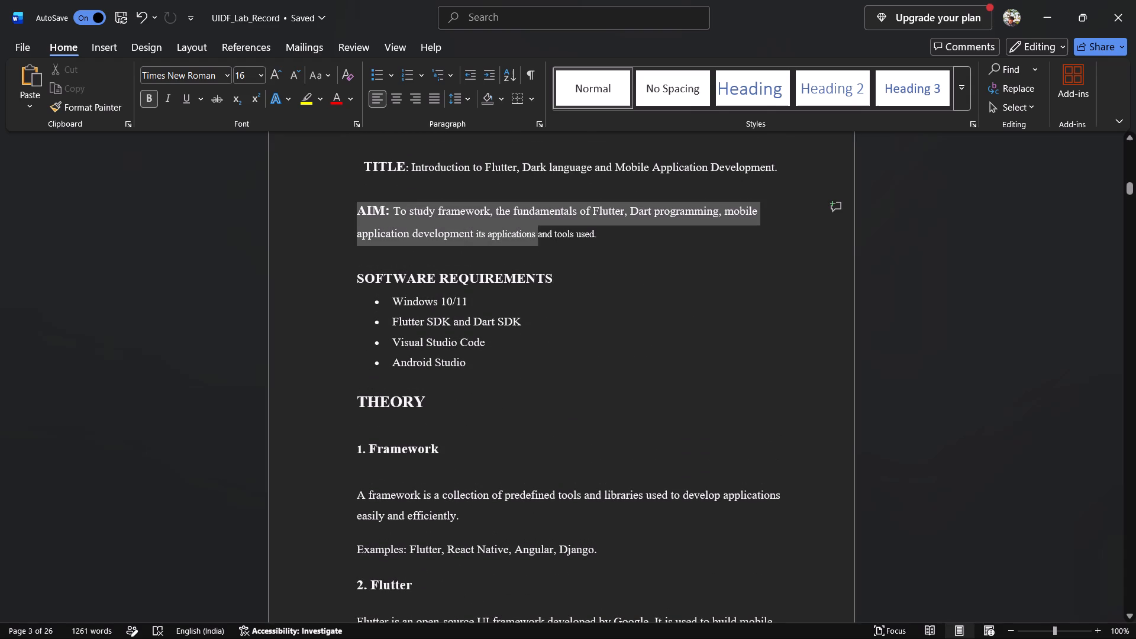
pyautogui.moveTo(525, 239); pyautogui.dragTo(385, 217)
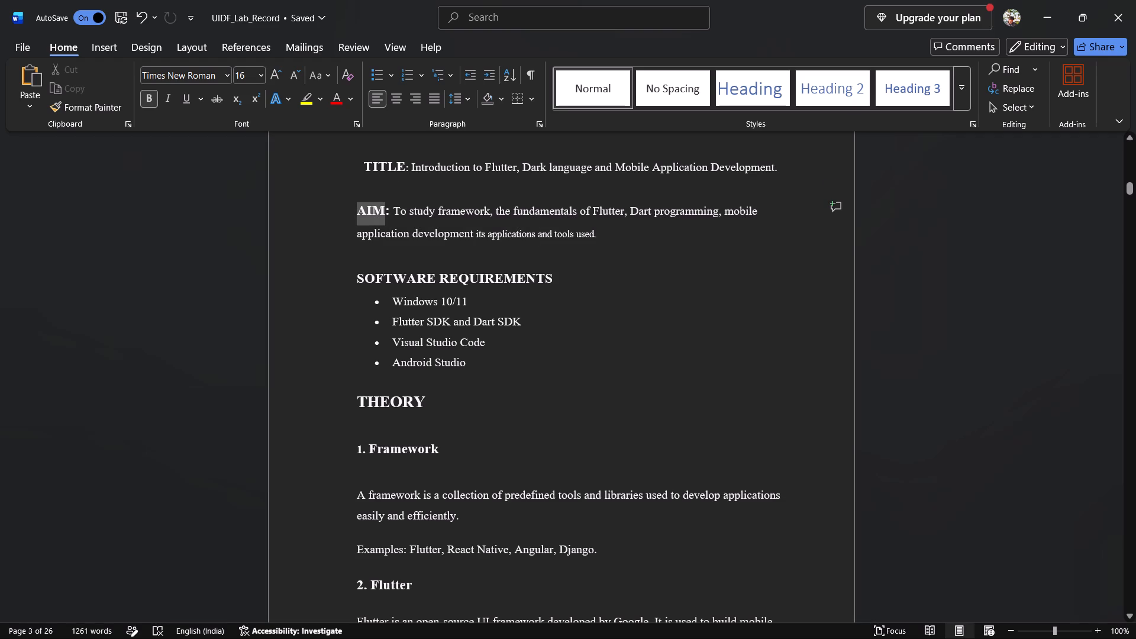
pyautogui.moveTo(385, 217); pyautogui.dragTo(393, 214)
pyautogui.hotkey('ctrl', 'c')
pyautogui.scroll(-8, 393, 214)
pyautogui.scroll(-1, 409, 508)
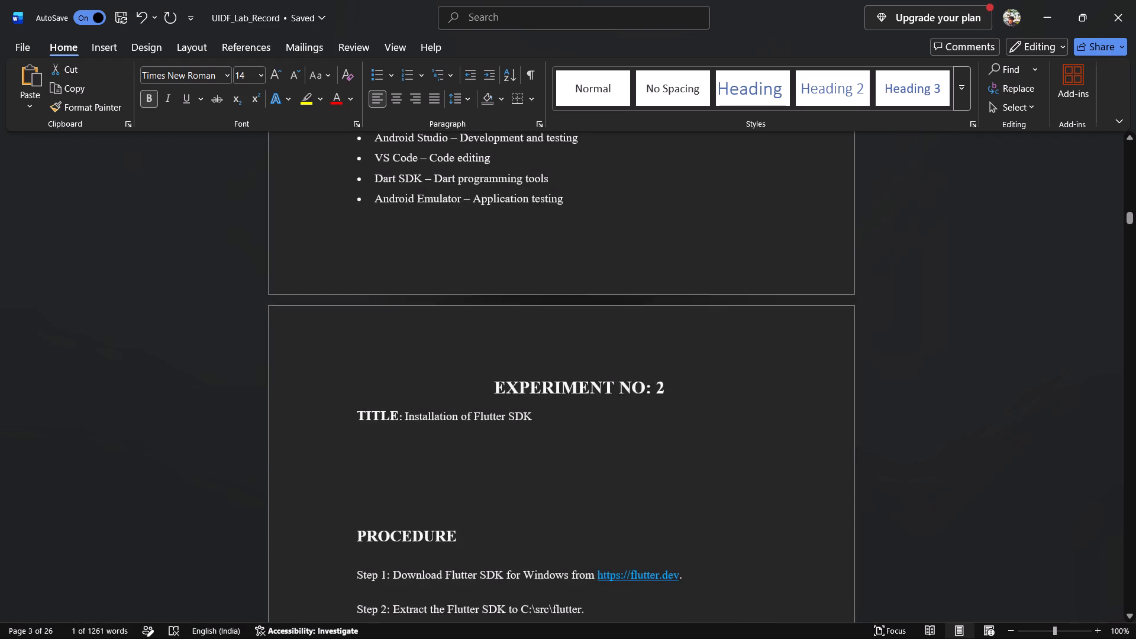
pyautogui.click(396, 451)
pyautogui.hotkey('ctrl', 'v')
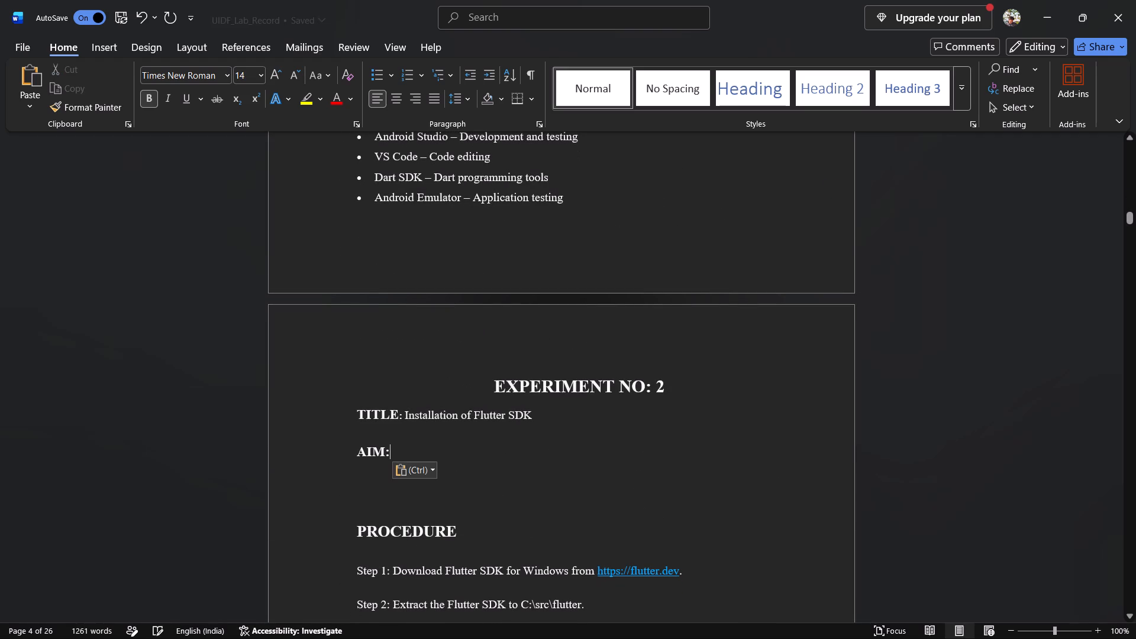
pyautogui.press('space')
# Copy ": To study" from the start of Experiment 1's aim and paste it after Experiment 2's "AIM:" label.
pyautogui.scroll(6, 402, 451)
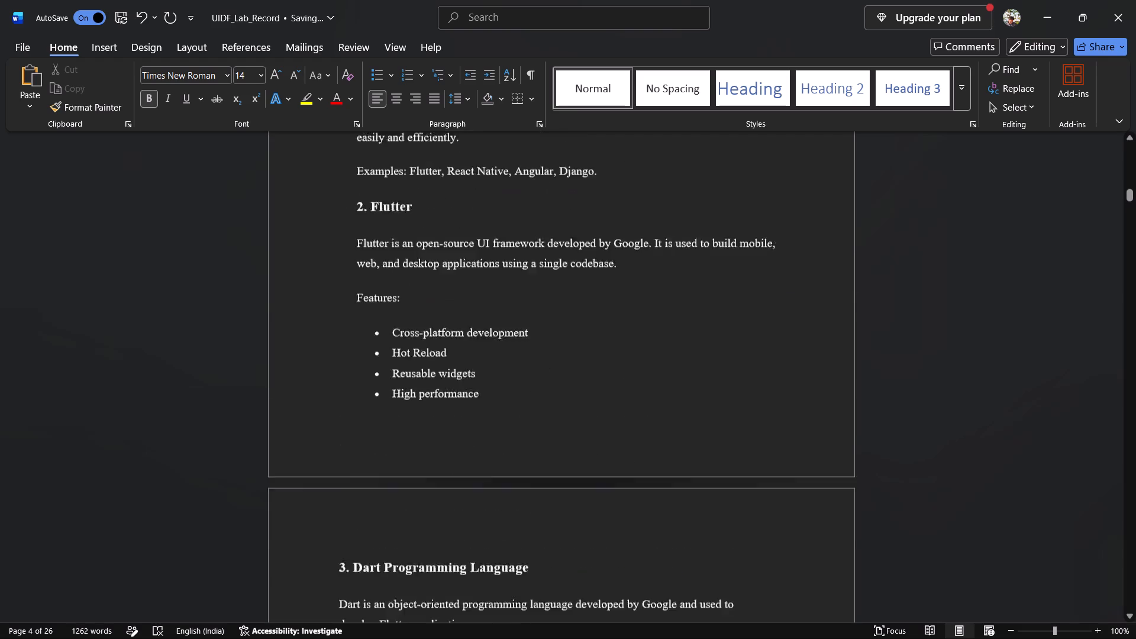
pyautogui.scroll(3, 417, 228)
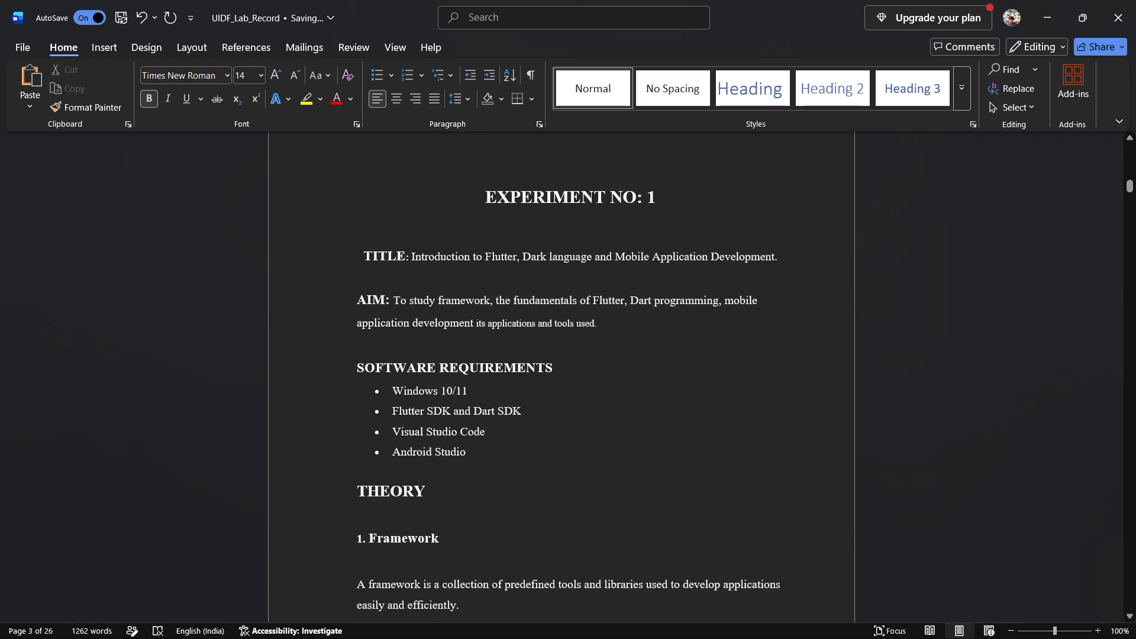
pyautogui.moveTo(391, 298); pyautogui.dragTo(422, 307)
pyautogui.hotkey('ctrl', 'c')
pyautogui.scroll(-4, 422, 307)
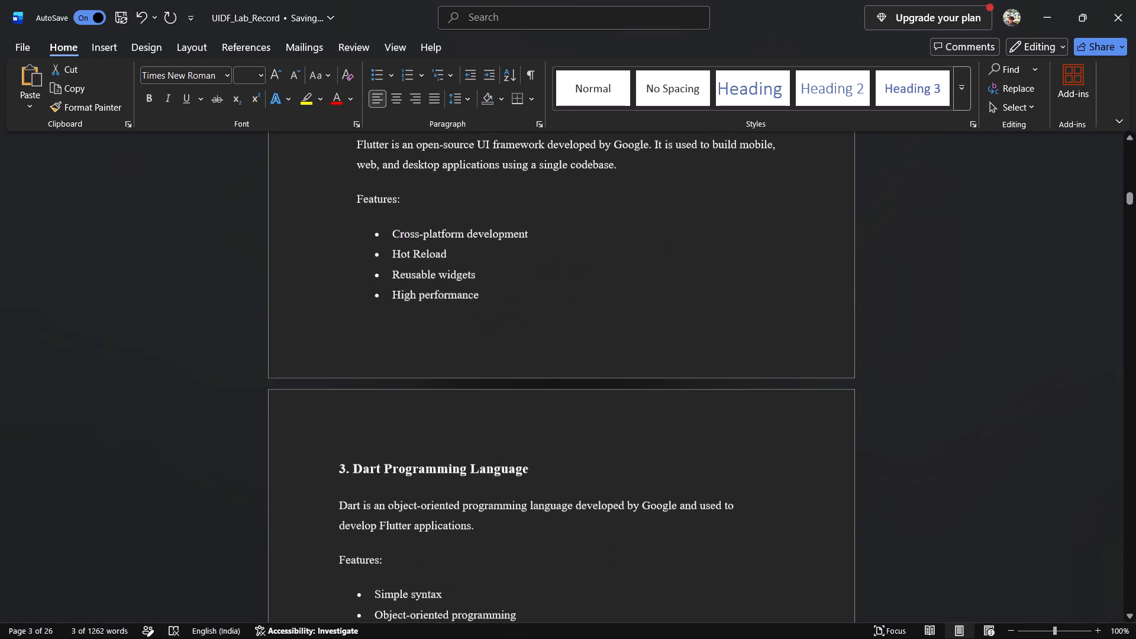
pyautogui.scroll(-5, 440, 427)
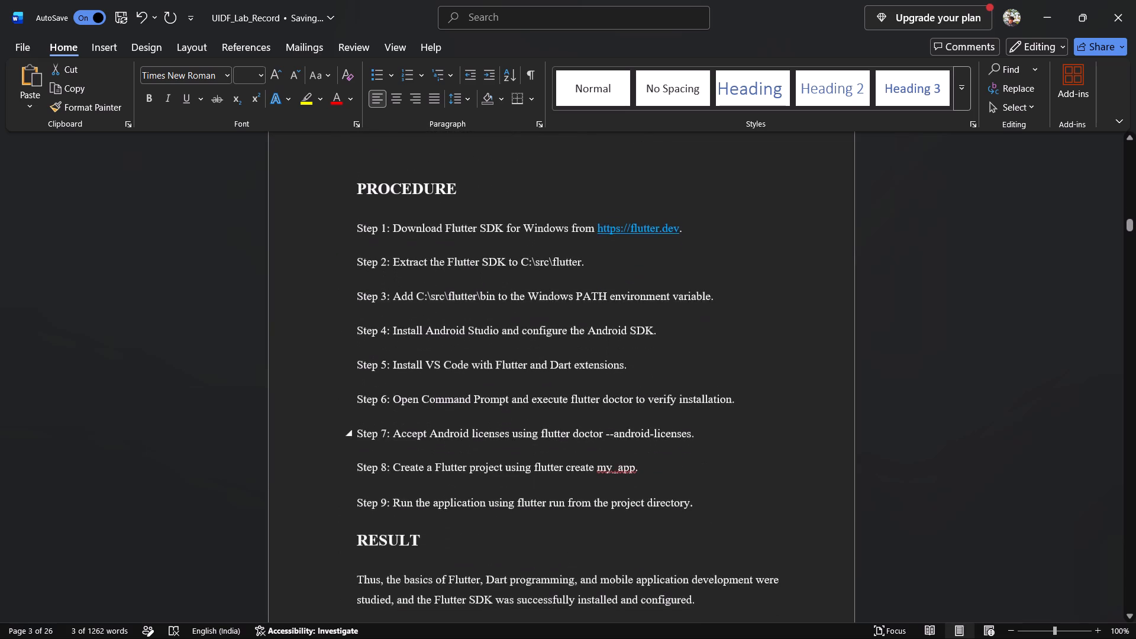
pyautogui.scroll(1, 476, 198)
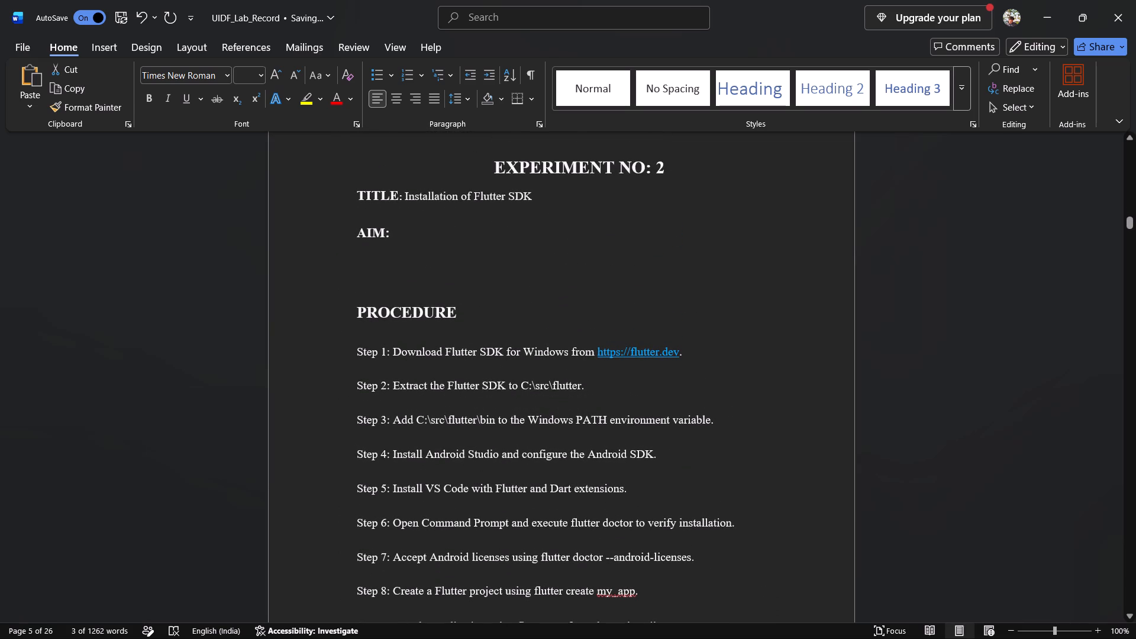
pyautogui.click(431, 230)
pyautogui.hotkey('ctrl', 'v')
# Complete Experiment 2's aim after "To study" with "how to install Flutter SDK in your system.".
pyautogui.press('space')
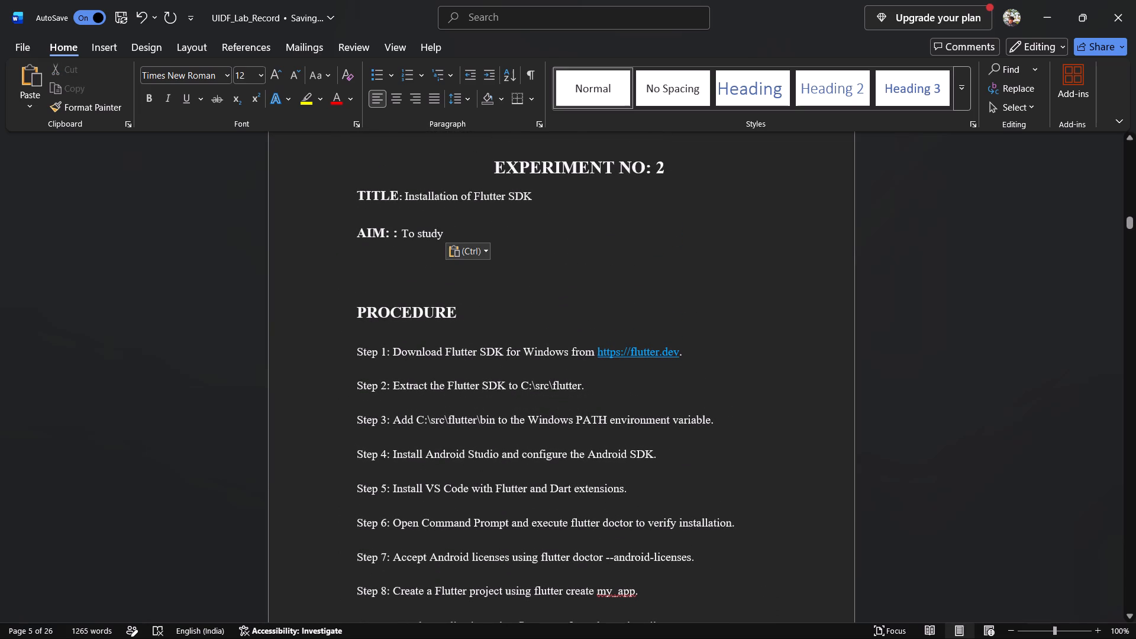
pyautogui.write('how to install')
pyautogui.press('space')
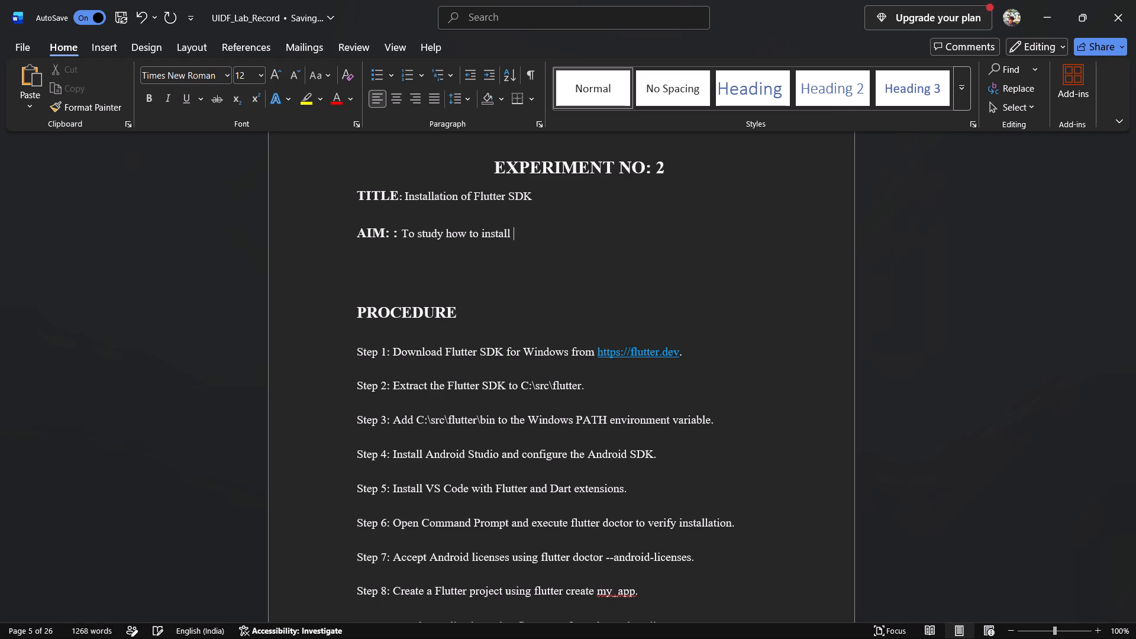
pyautogui.write('Flutter Sd')
pyautogui.hotkey('shift', 'BackSpace')
pyautogui.write('DK in your system')
pyautogui.press('.')
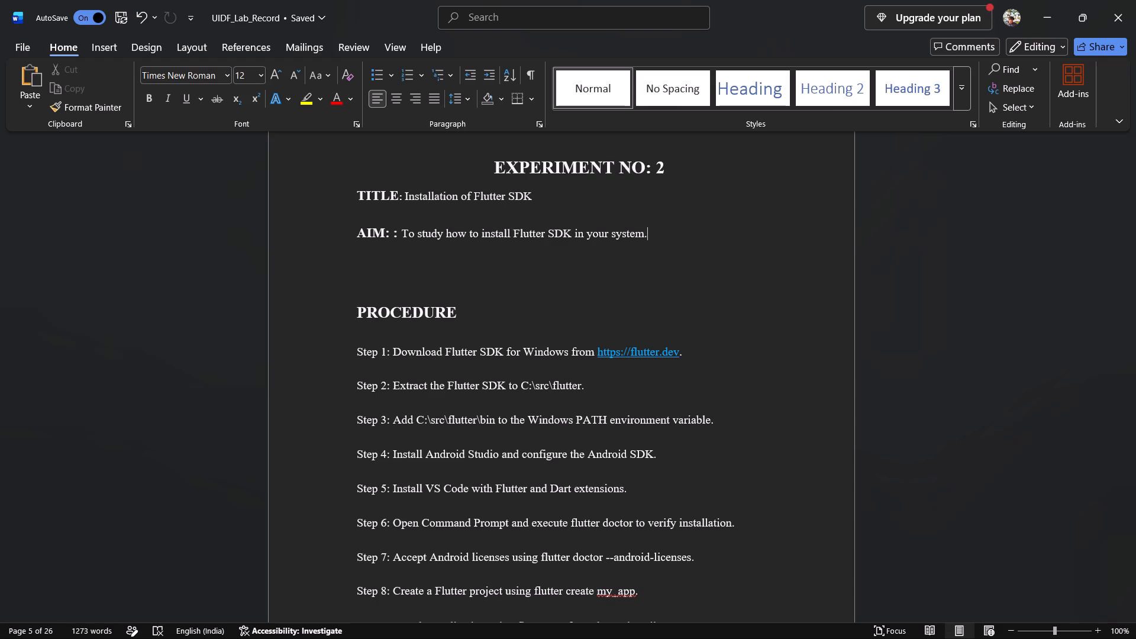
# Check the heading spacing in Experiment 1 and insert a blank line between the "EXPERIMENT NO: 2" heading and its TITLE line.
pyautogui.scroll(1, 657, 238)
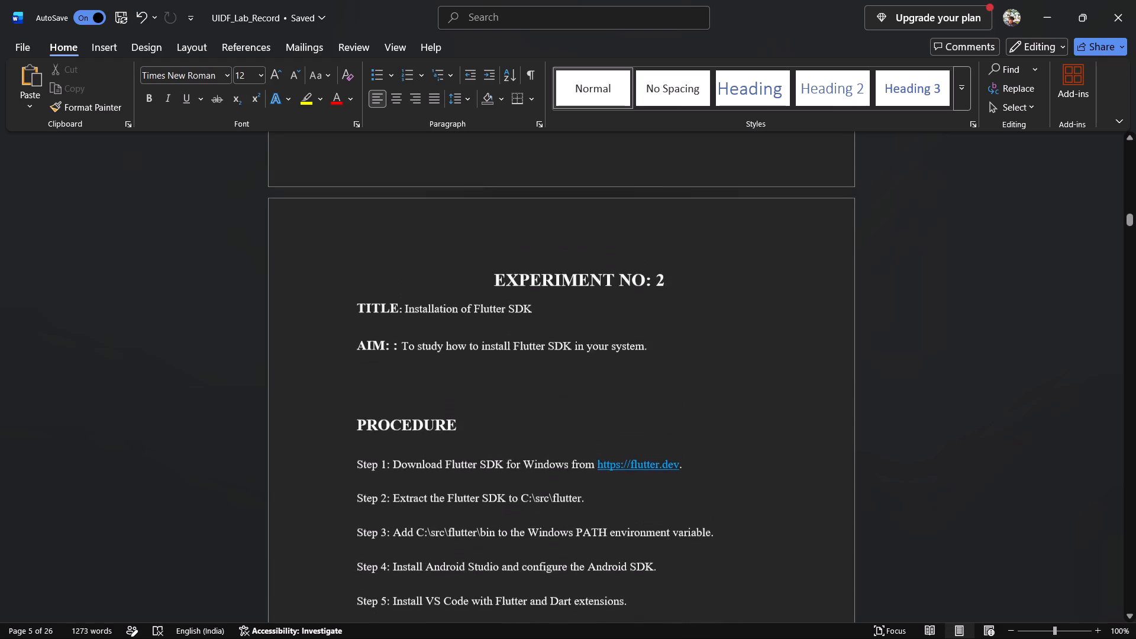
pyautogui.scroll(1, 657, 238)
pyautogui.scroll(4, 605, 408)
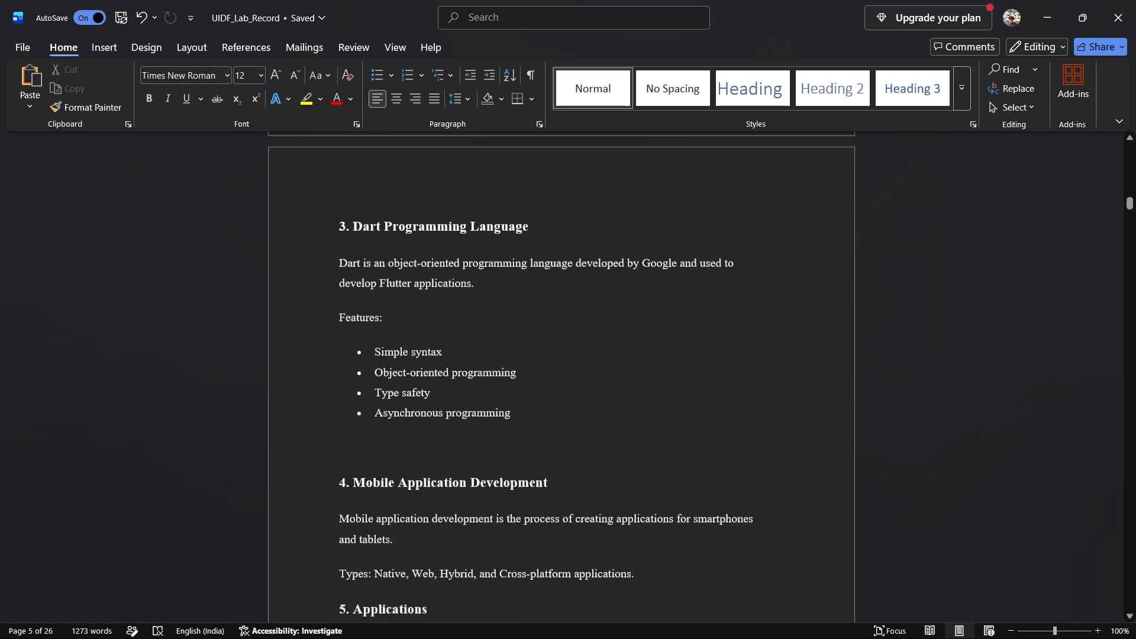
pyautogui.scroll(6, 605, 408)
pyautogui.scroll(-2, 605, 408)
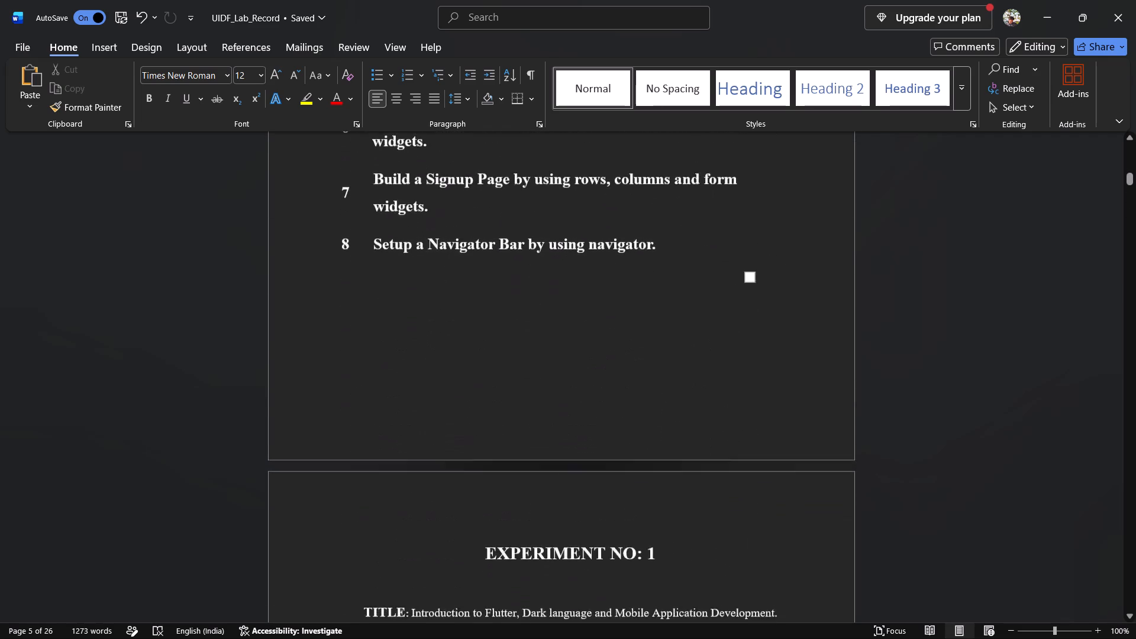
pyautogui.scroll(-1, 605, 408)
pyautogui.click(544, 456)
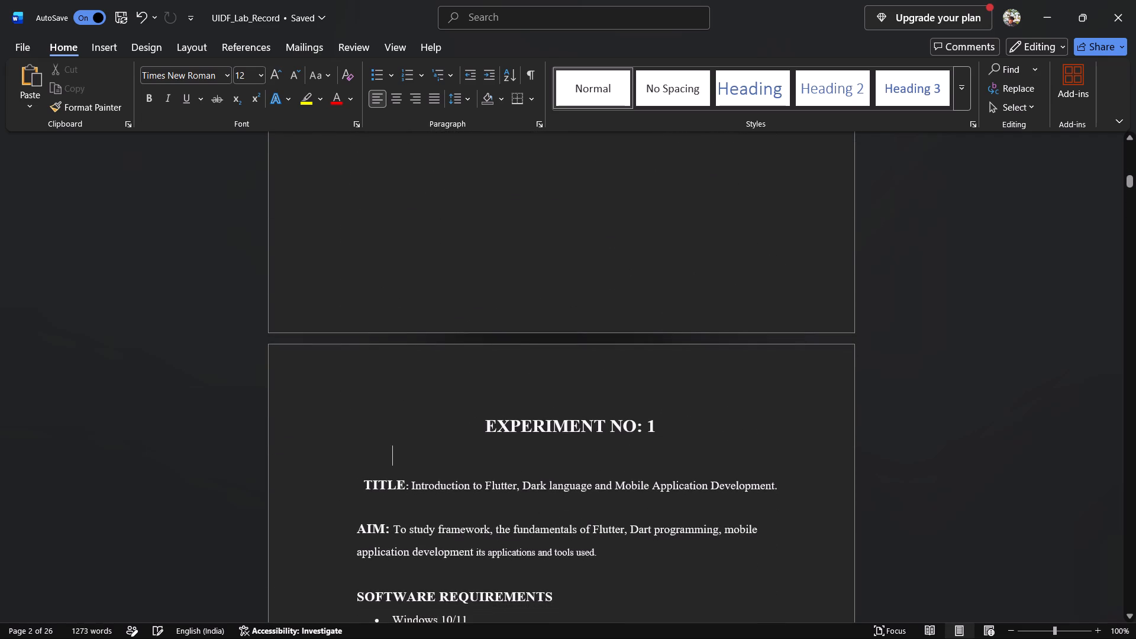
pyautogui.scroll(-6, 544, 456)
pyautogui.scroll(-3, 590, 407)
pyautogui.click(690, 405)
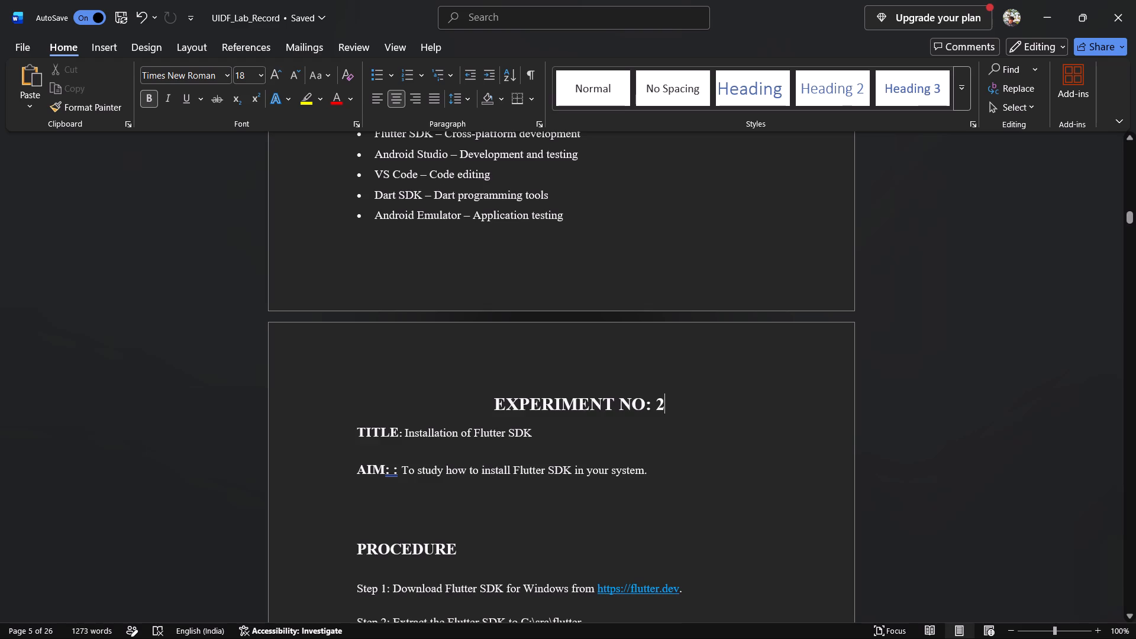
pyautogui.press('Return')
# Centre Experiment 2's TITLE line, "TITLE: Installation of Flutter SDK".
pyautogui.click(550, 463)
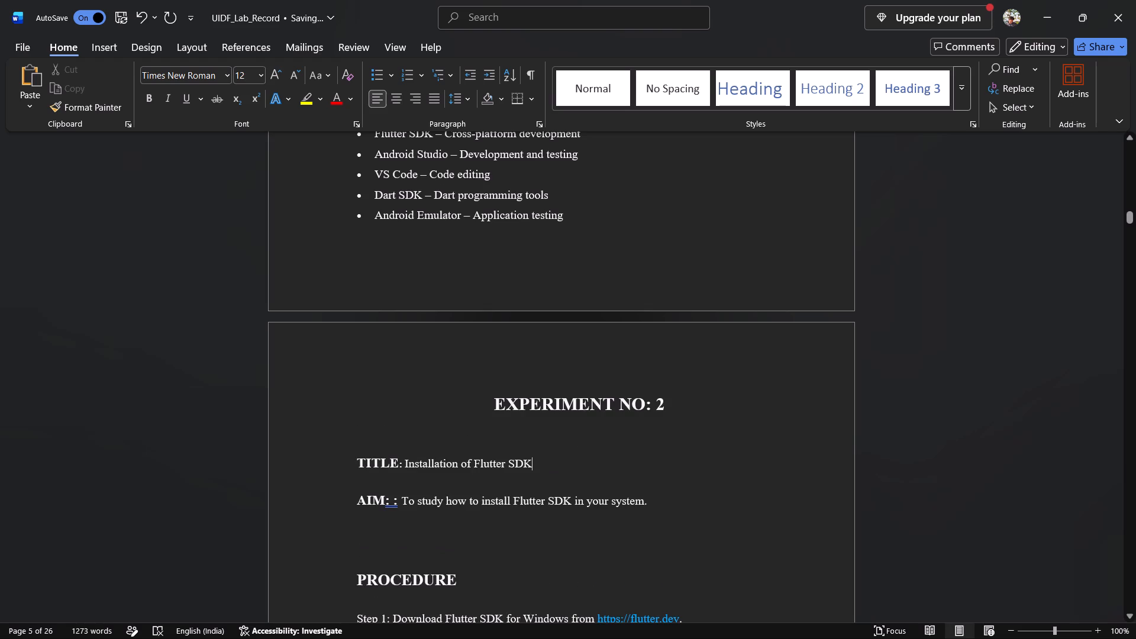
pyautogui.moveTo(550, 463); pyautogui.dragTo(350, 463)
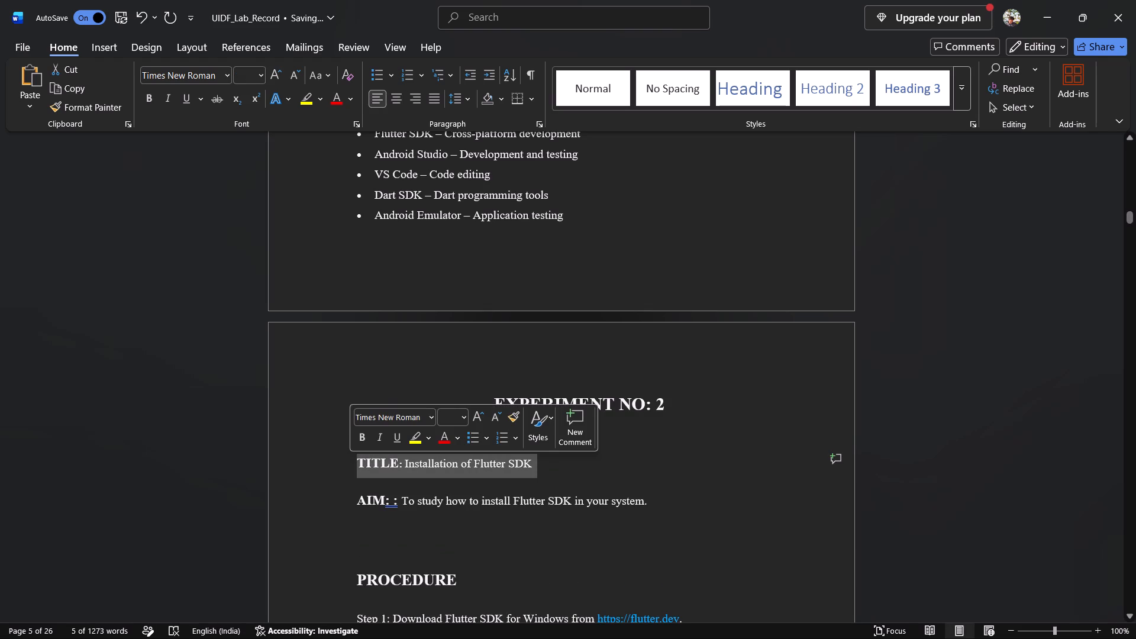
pyautogui.click(401, 105)
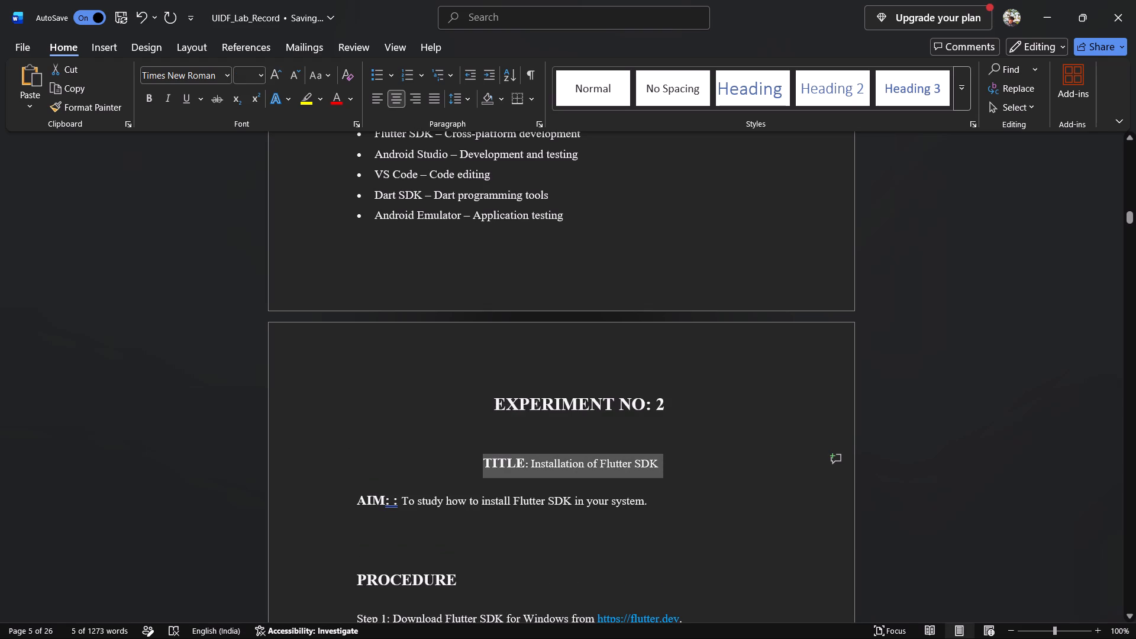
pyautogui.click(366, 358)
# Insert a blank line between Experiment 2's TITLE and AIM lines.
pyautogui.click(675, 454)
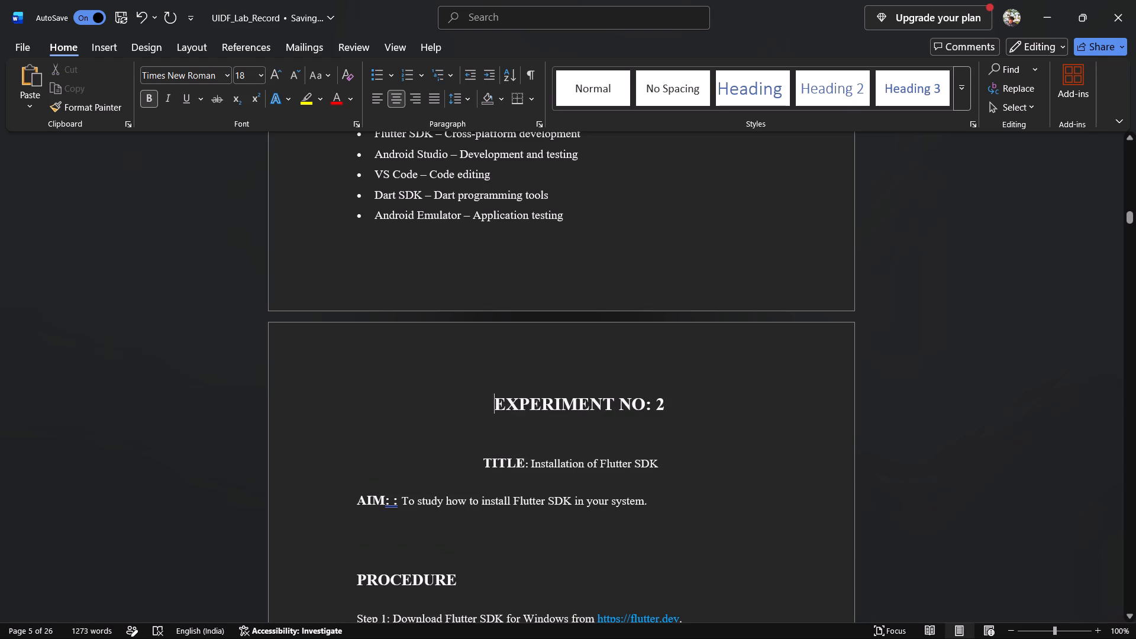
pyautogui.press('Return')
# Compare the heading, TITLE and AIM layout of Experiment 1 with that of Experiment 2.
pyautogui.scroll(-1, 675, 454)
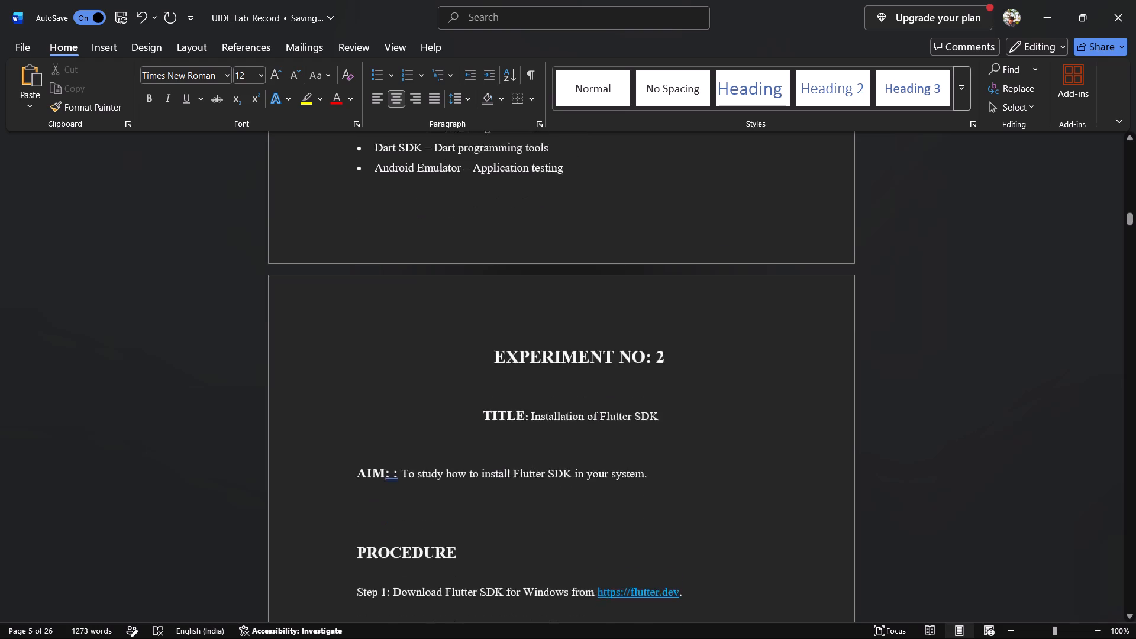
pyautogui.scroll(-1, 675, 454)
pyautogui.scroll(7, 675, 454)
pyautogui.scroll(-2, 675, 454)
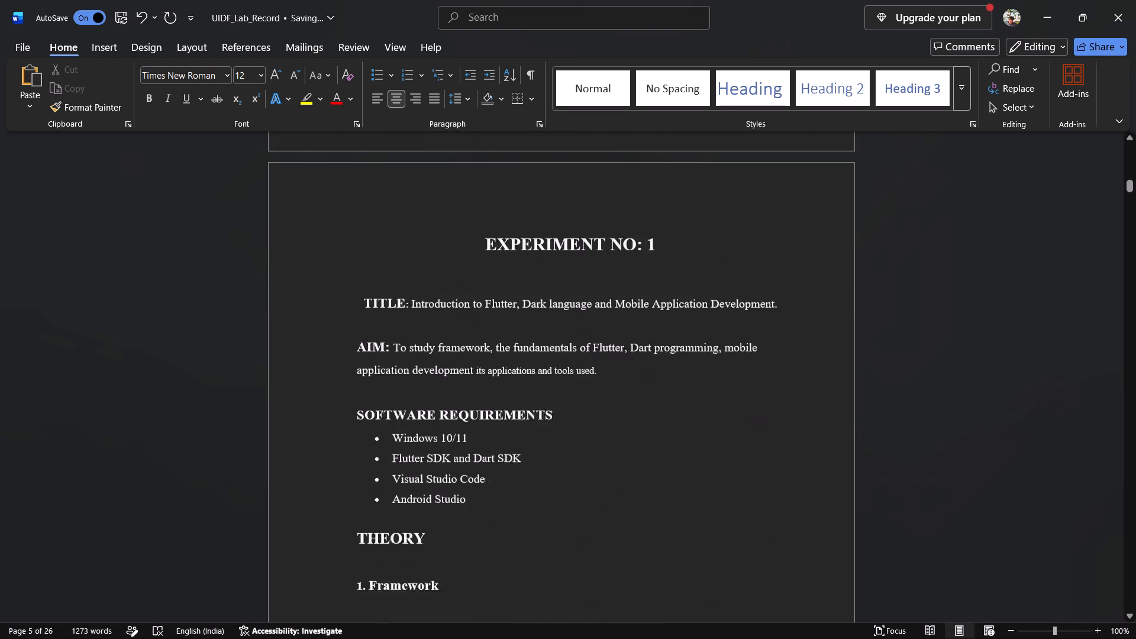
pyautogui.click(759, 290)
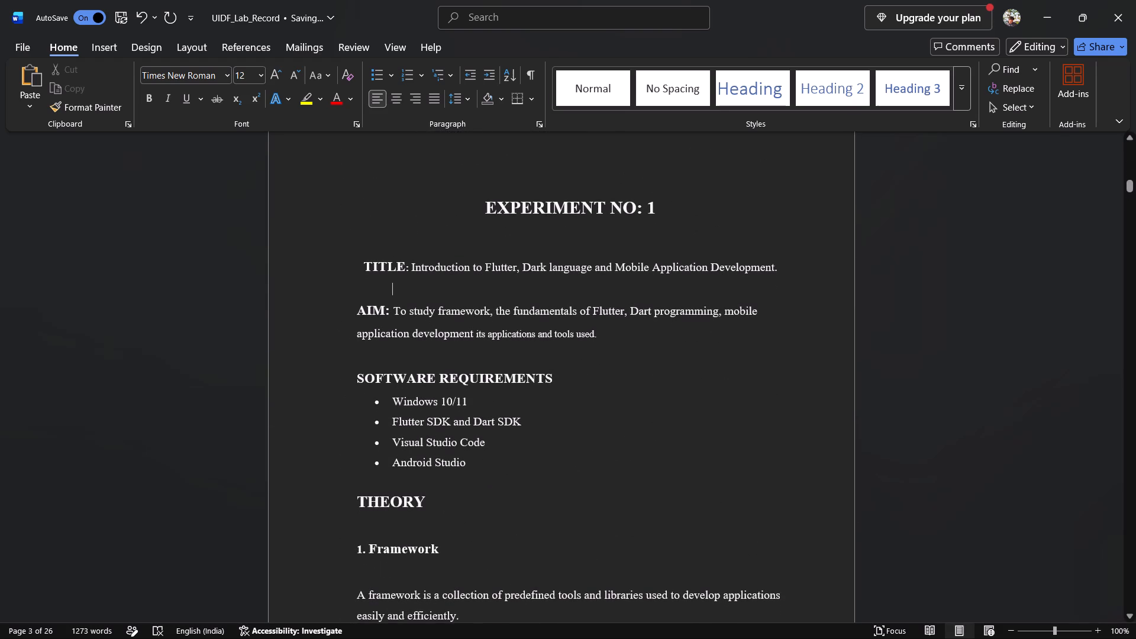
pyautogui.click(535, 354)
pyautogui.scroll(-8, 388, 312)
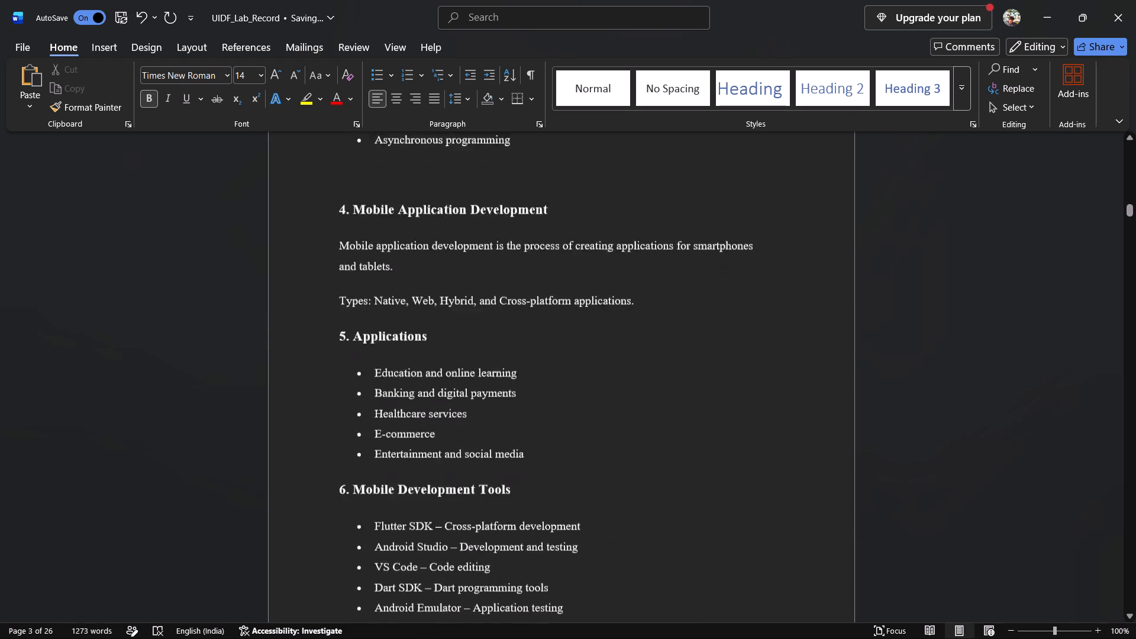
pyautogui.scroll(-1, 388, 312)
pyautogui.click(463, 265)
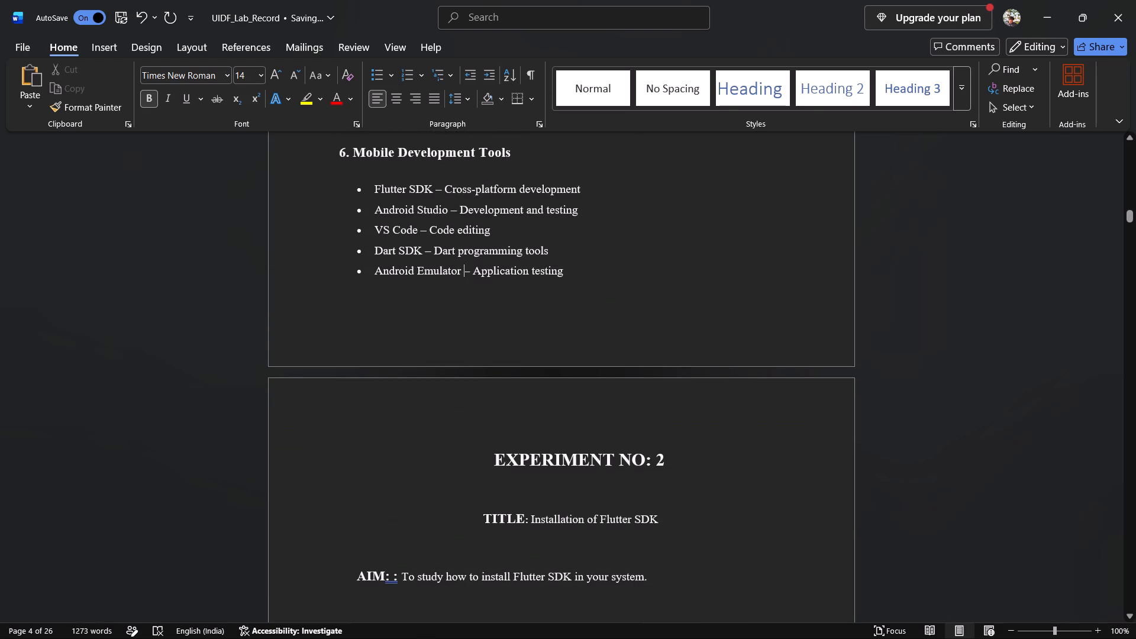
pyautogui.doubleClick(459, 266)
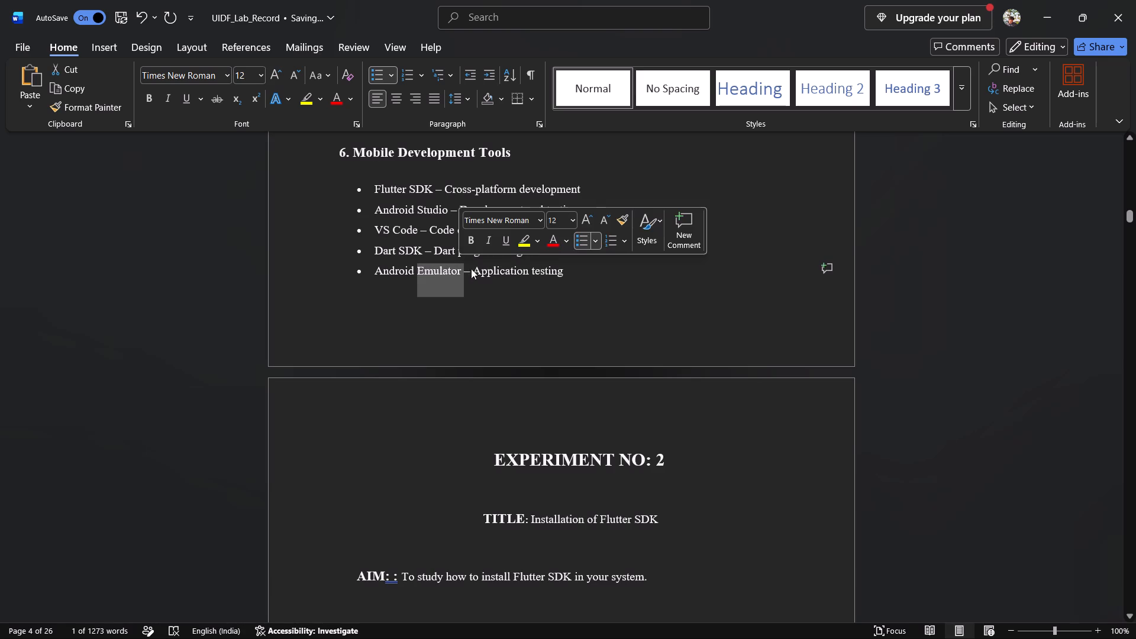
pyautogui.click(598, 324)
# Set the text after Experiment 1's "AIM:" label, through "its applications and tools used.", to font size 12.
pyautogui.scroll(7, 598, 324)
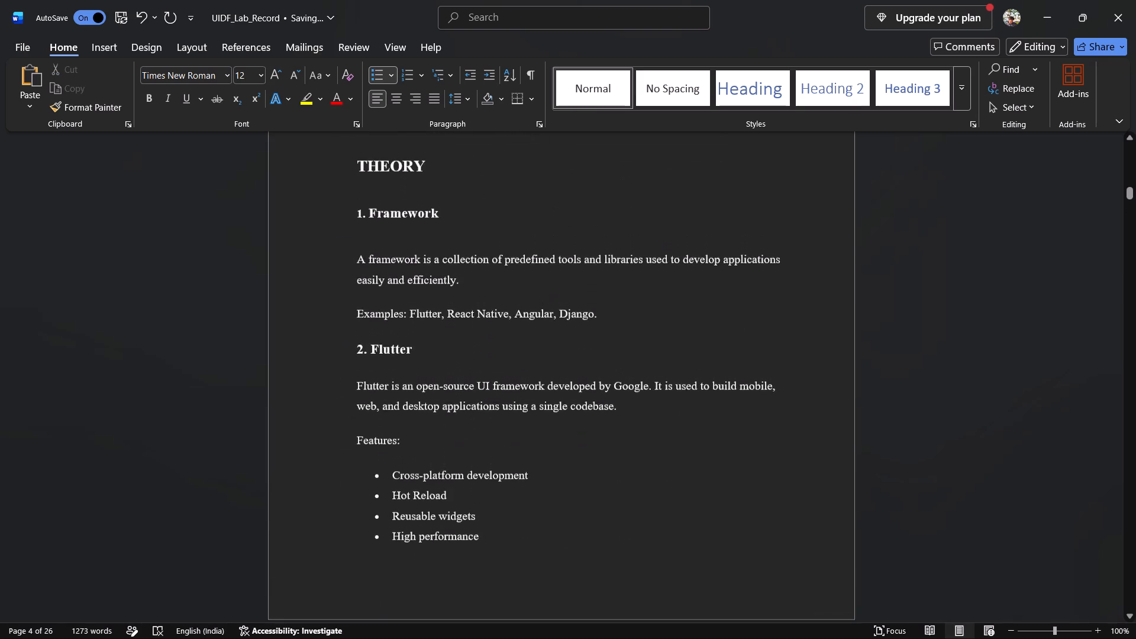
pyautogui.scroll(2, 579, 302)
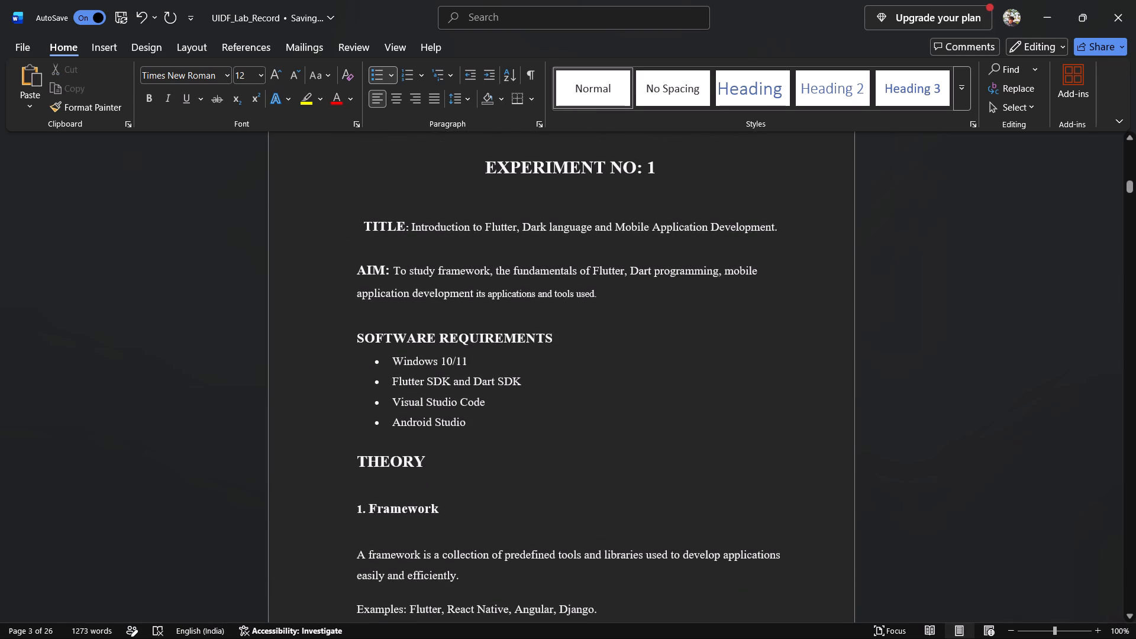
pyautogui.doubleClick(562, 289)
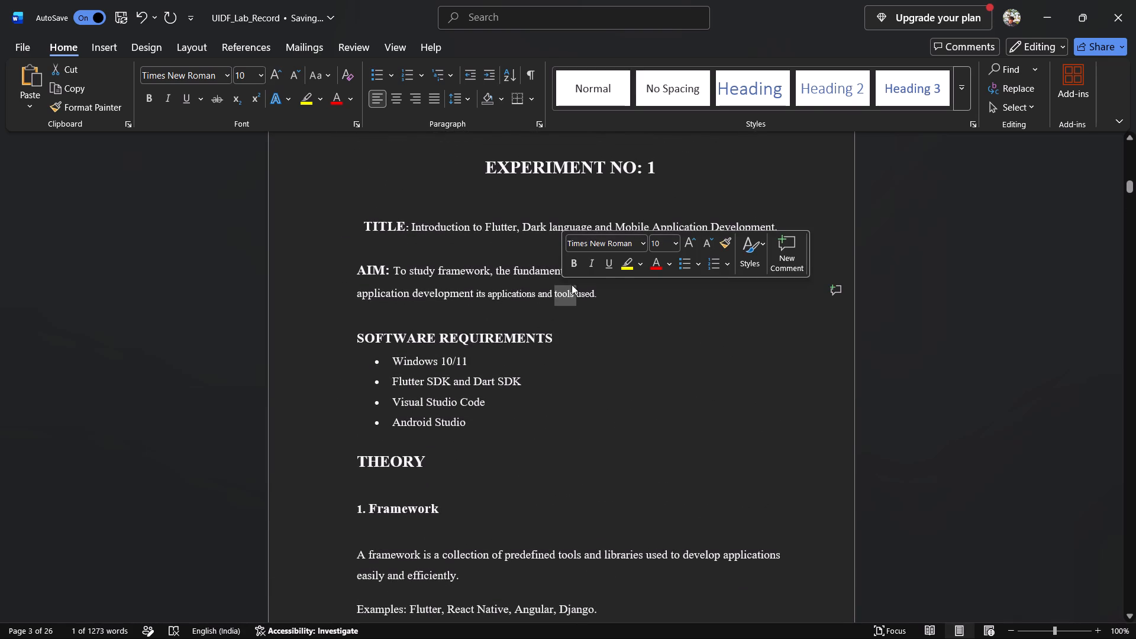
pyautogui.click(606, 292)
pyautogui.click(606, 292)
pyautogui.moveTo(606, 292); pyautogui.dragTo(385, 278)
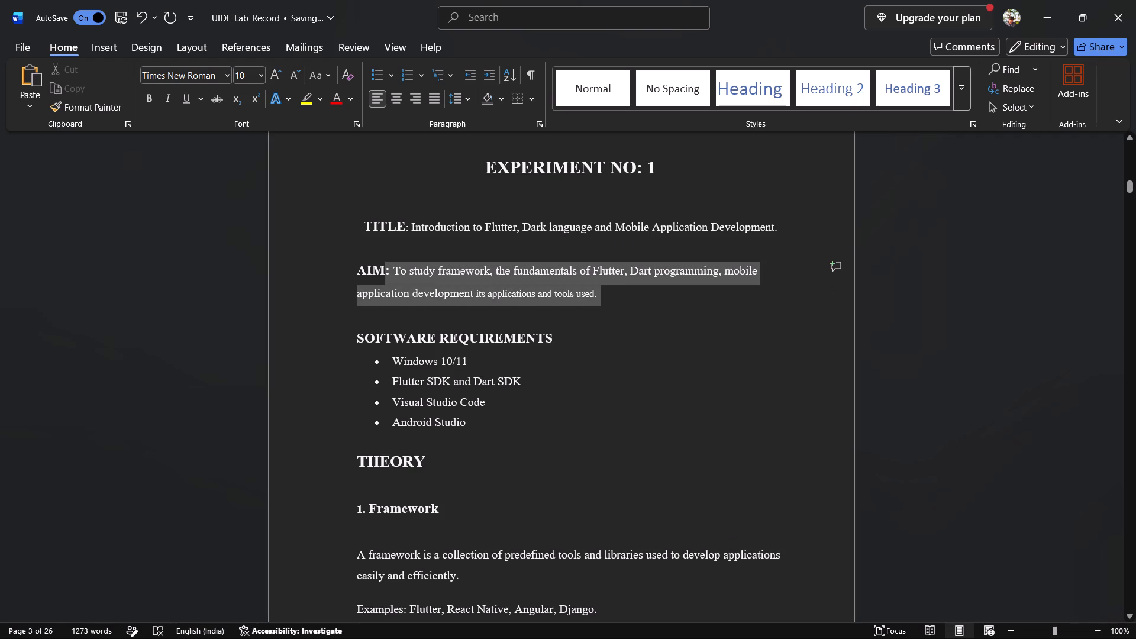
pyautogui.moveTo(385, 278); pyautogui.dragTo(395, 277)
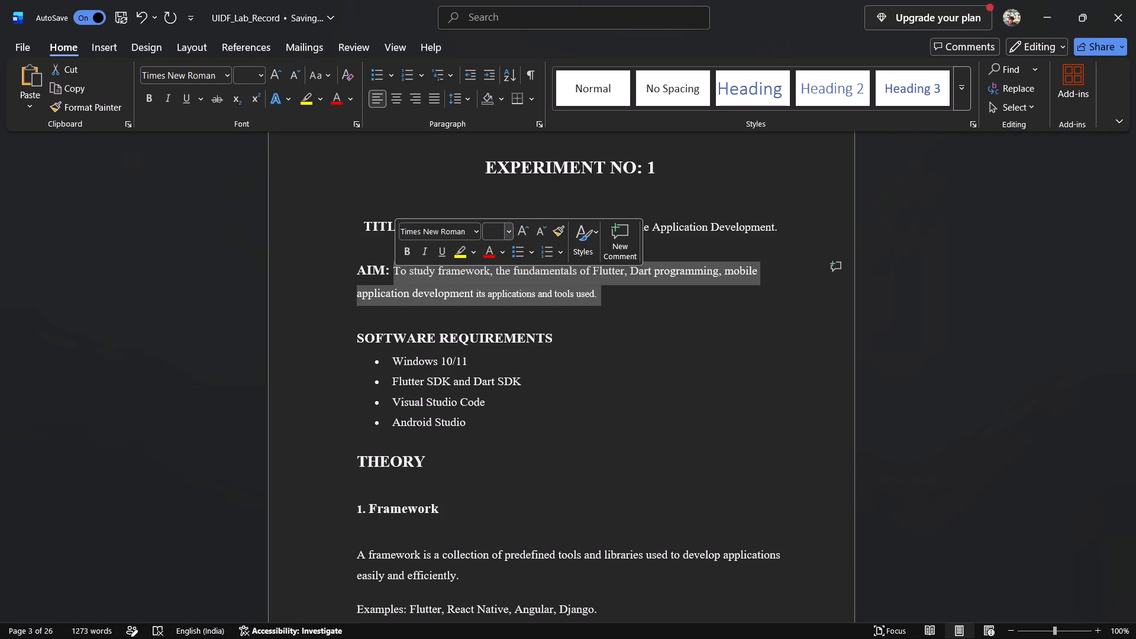
pyautogui.click(488, 231)
pyautogui.write('12')
pyautogui.press('Return')
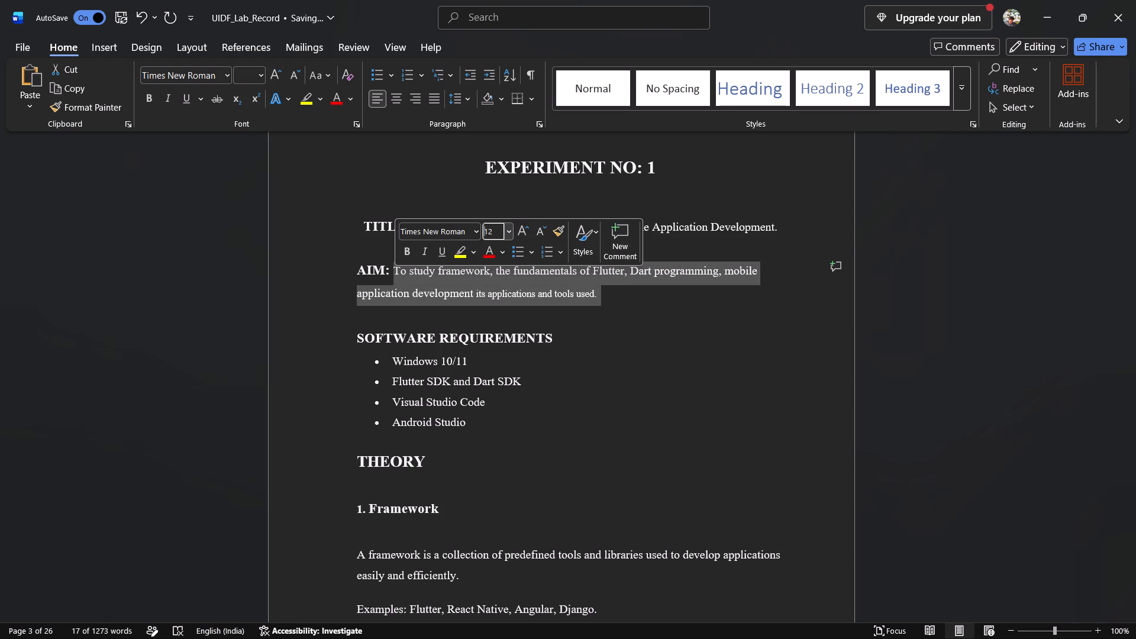
pyautogui.click(677, 443)
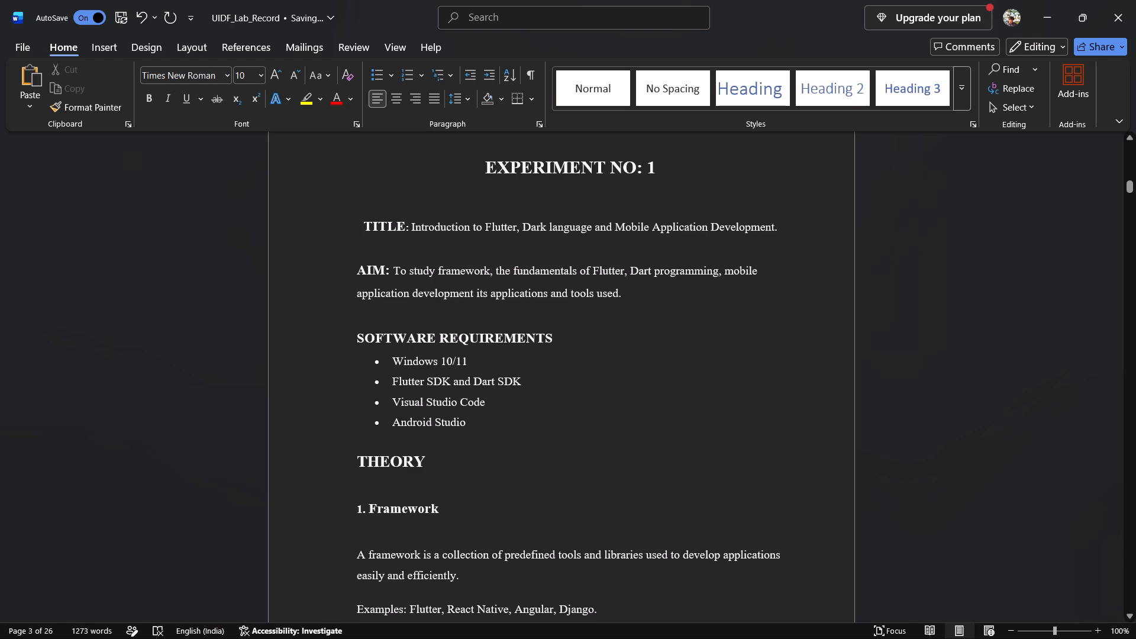
# Review the layout of Experiments 1 and 2, from Experiment 1's AIM through Experiment 2's RESULT section.
pyautogui.scroll(-1, 653, 389)
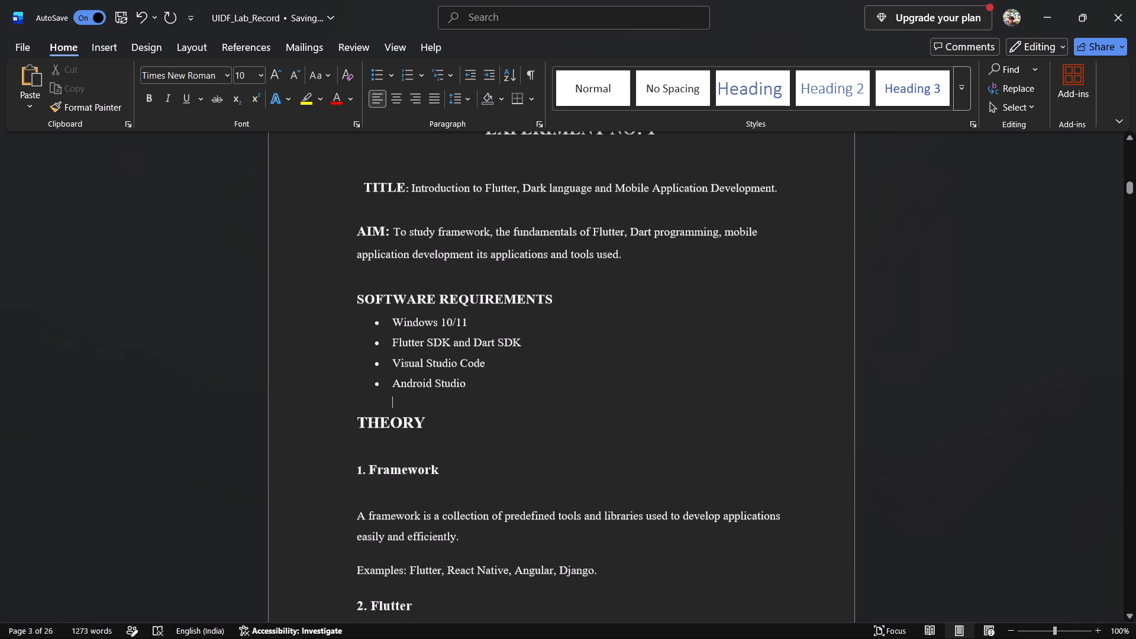
pyautogui.scroll(-1, 653, 389)
pyautogui.scroll(-1, 588, 415)
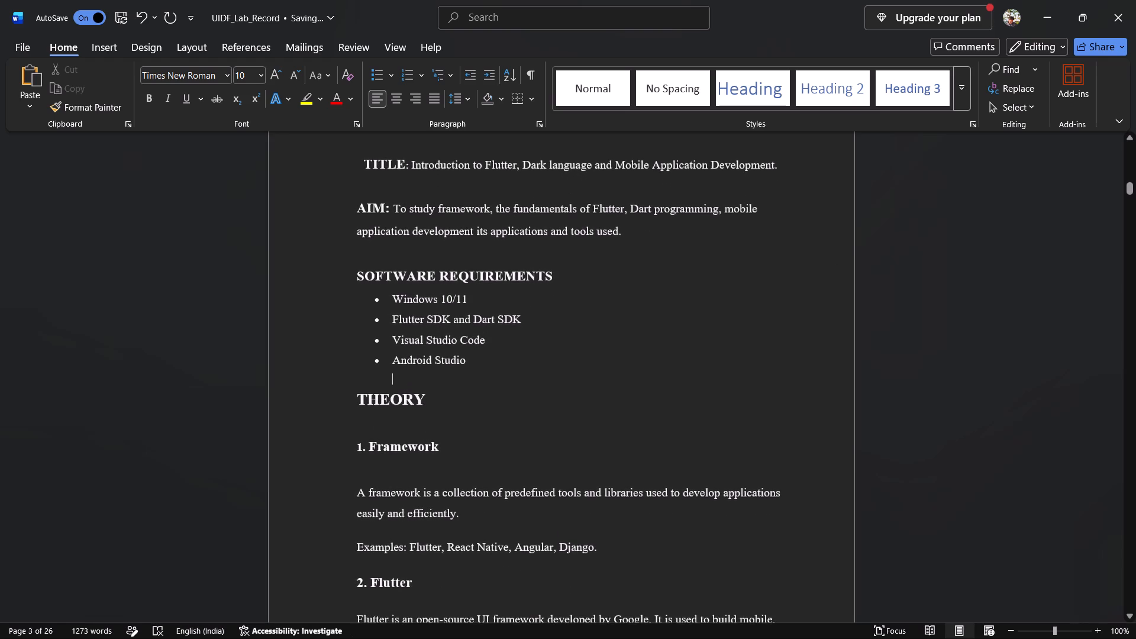
pyautogui.scroll(-9, 588, 415)
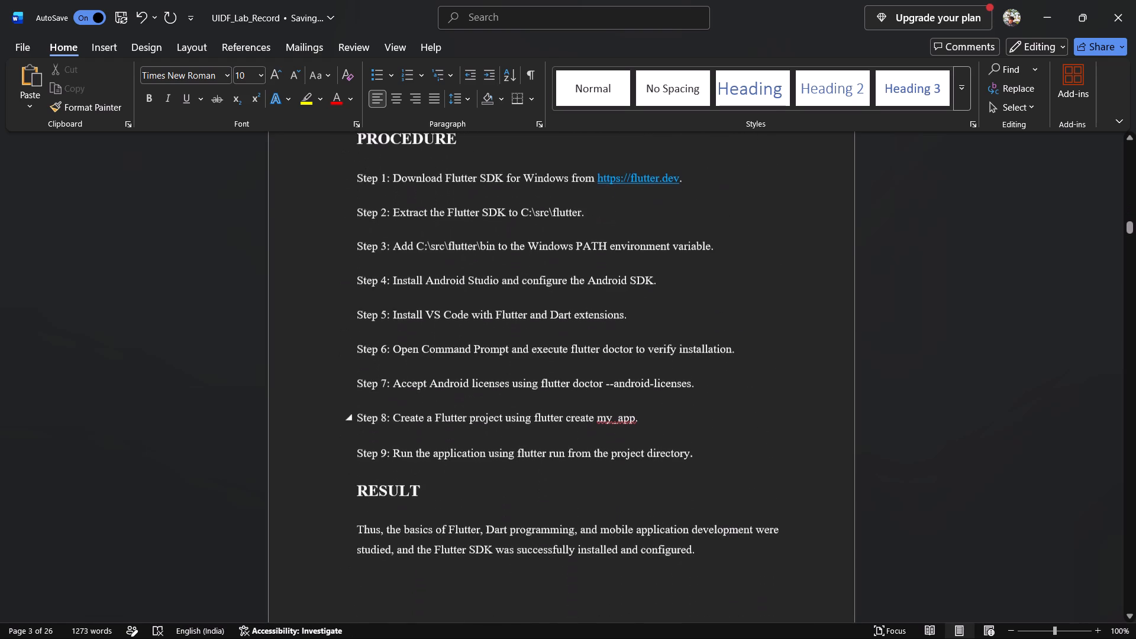
pyautogui.scroll(-2, 588, 415)
pyautogui.scroll(2, 588, 415)
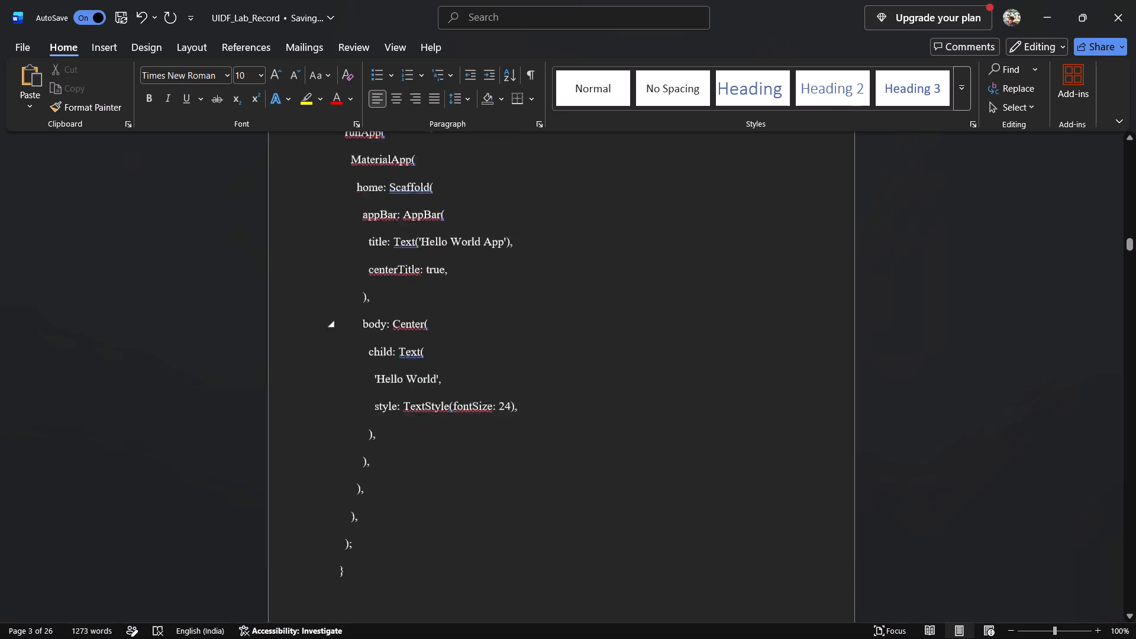
pyautogui.scroll(5, 588, 415)
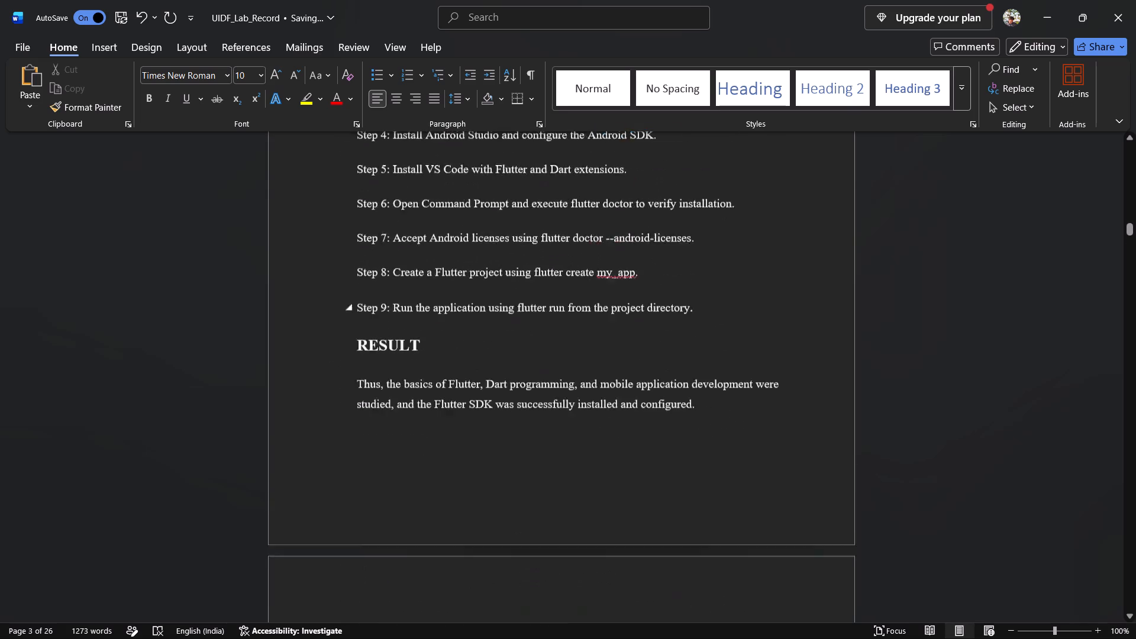
pyautogui.scroll(2, 588, 415)
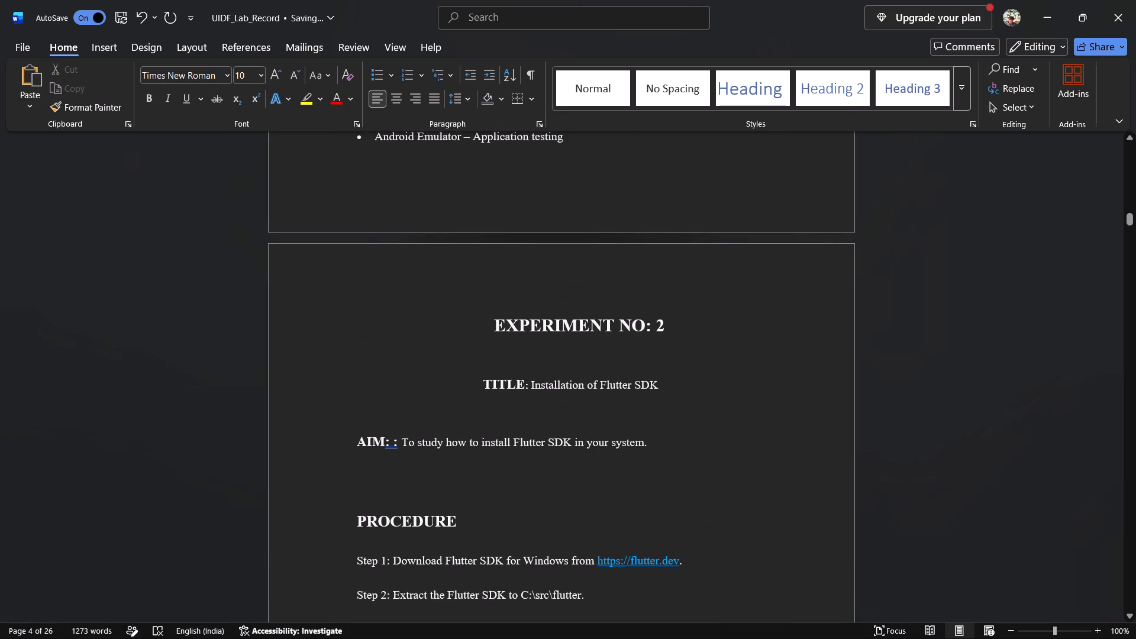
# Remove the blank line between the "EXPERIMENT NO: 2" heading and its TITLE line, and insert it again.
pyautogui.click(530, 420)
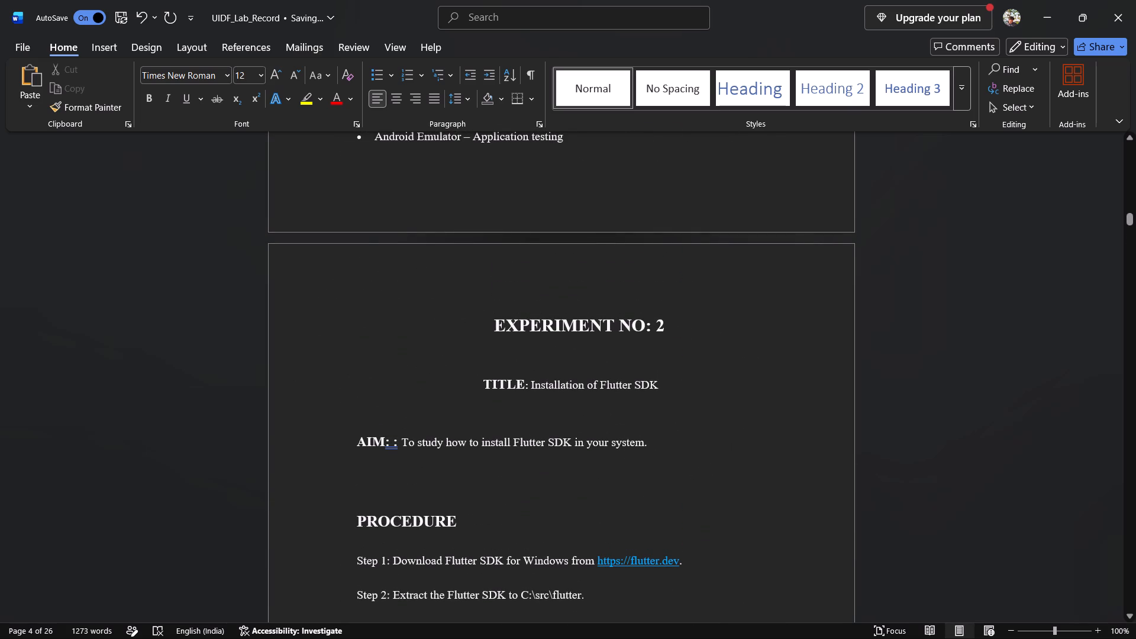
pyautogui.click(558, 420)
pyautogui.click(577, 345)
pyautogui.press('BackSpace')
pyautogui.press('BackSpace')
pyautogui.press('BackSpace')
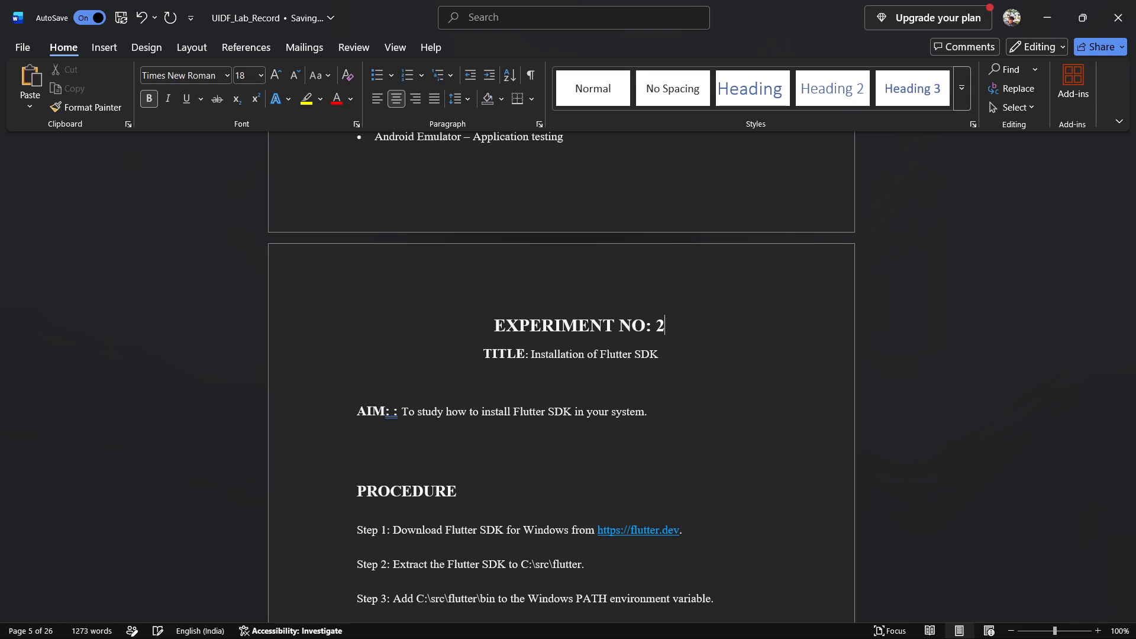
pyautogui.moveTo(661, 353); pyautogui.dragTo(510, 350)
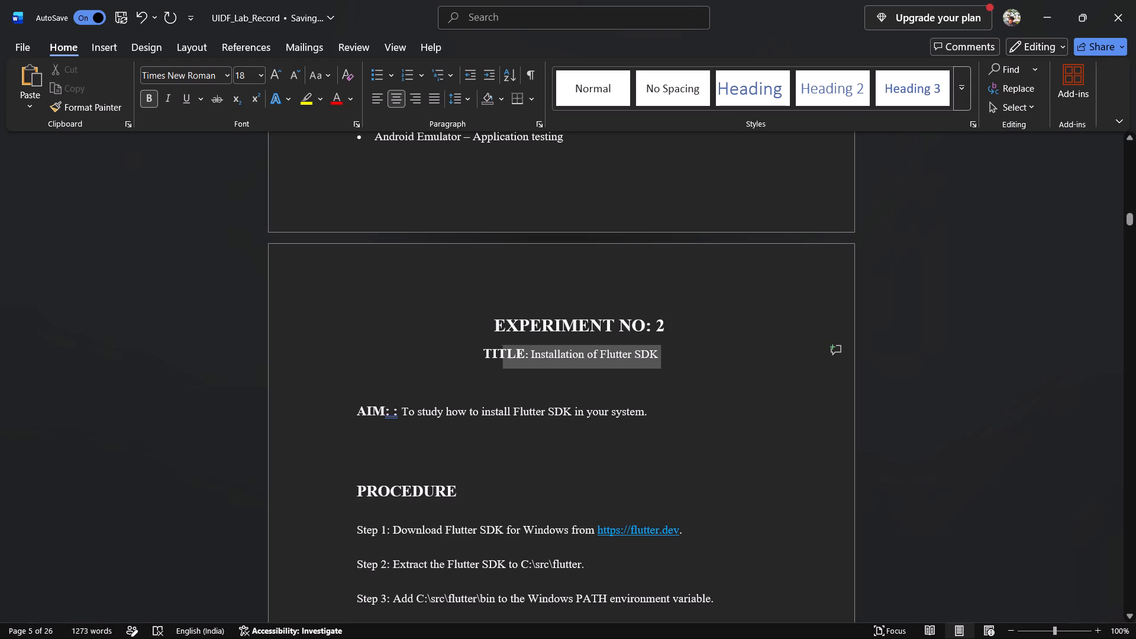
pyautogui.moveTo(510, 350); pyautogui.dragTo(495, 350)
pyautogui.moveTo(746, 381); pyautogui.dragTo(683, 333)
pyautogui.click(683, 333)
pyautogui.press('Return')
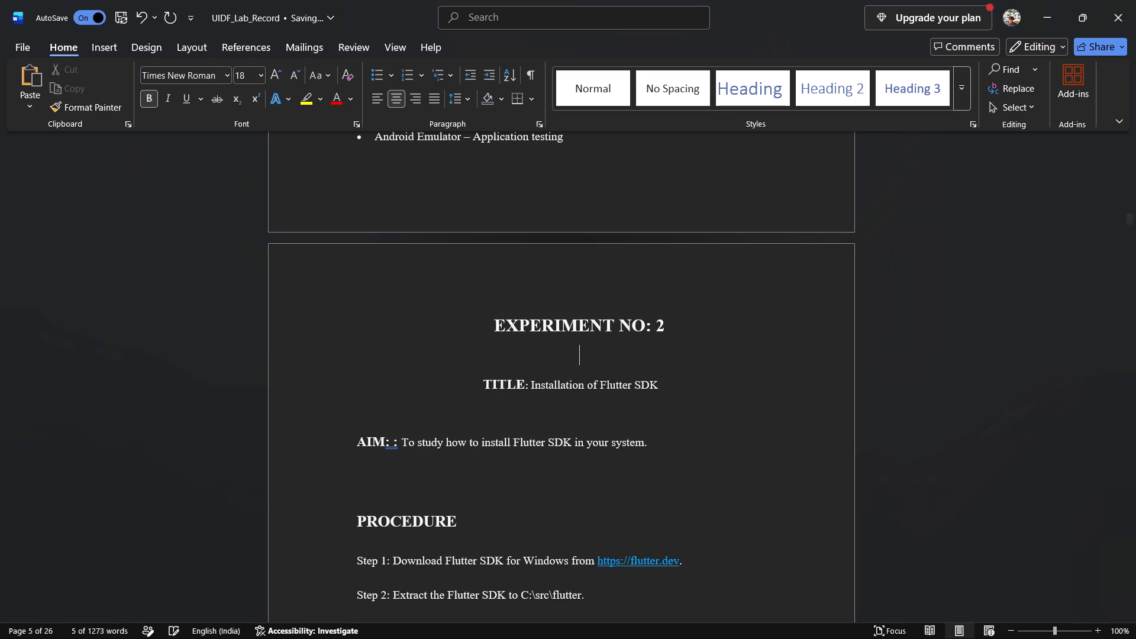
# Set the blank line between the "EXPERIMENT NO: 2" heading and its TITLE line to font size 14.
pyautogui.moveTo(677, 395); pyautogui.dragTo(625, 382)
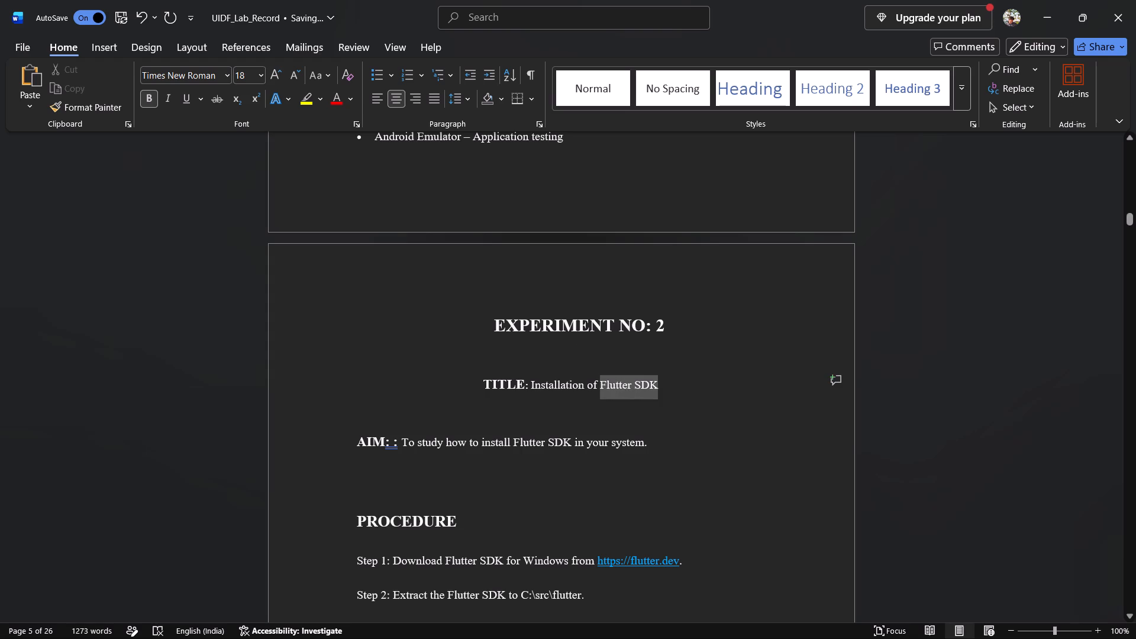
pyautogui.click(585, 371)
pyautogui.moveTo(610, 365); pyautogui.dragTo(572, 360)
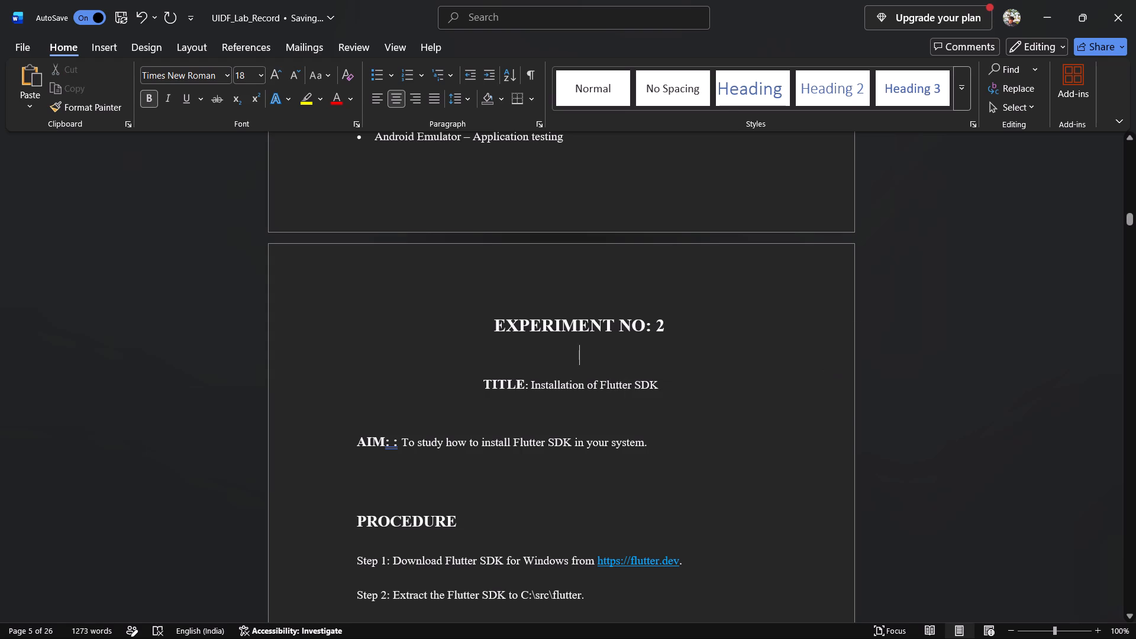
pyautogui.moveTo(572, 360); pyautogui.dragTo(568, 360)
pyautogui.rightClick(568, 360)
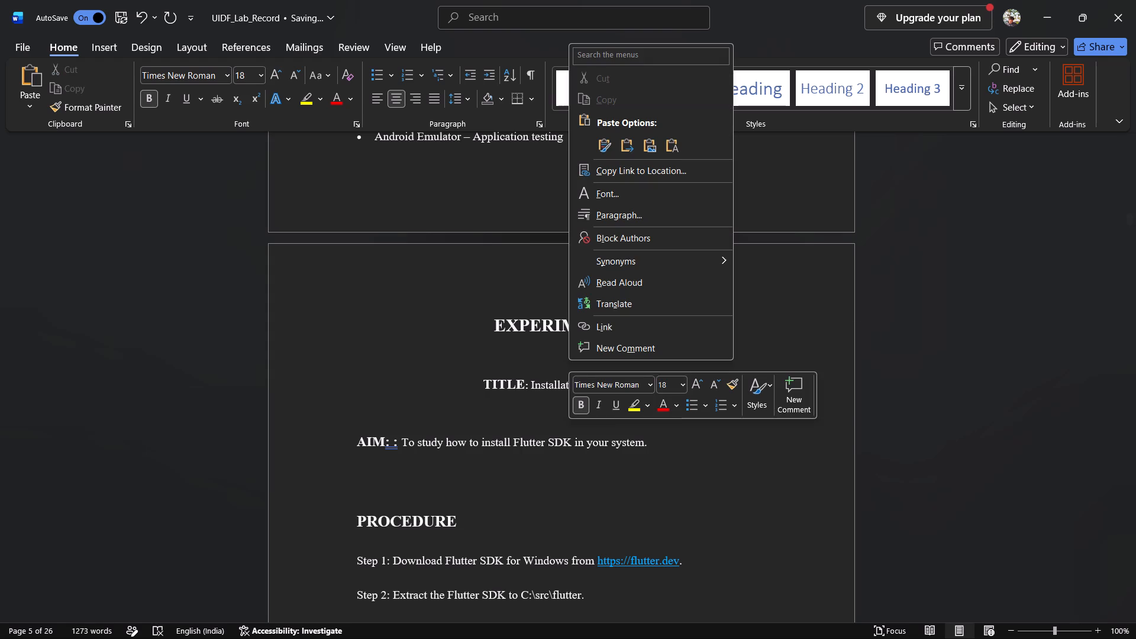
pyautogui.click(672, 388)
pyautogui.press('BackSpace')
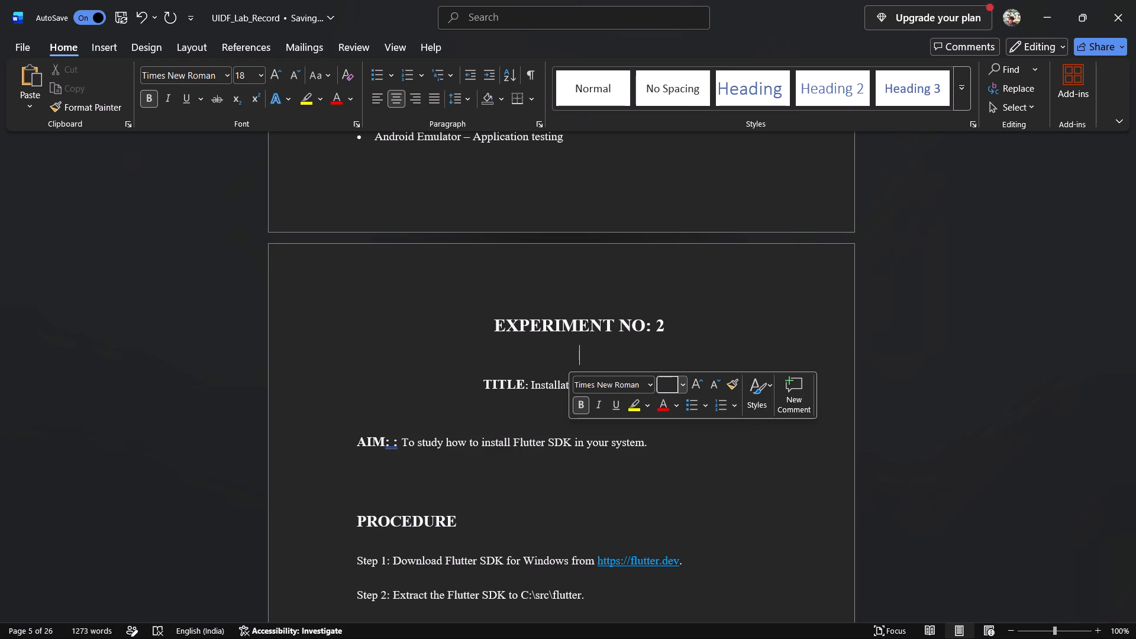
pyautogui.write('14')
pyautogui.press('Return')
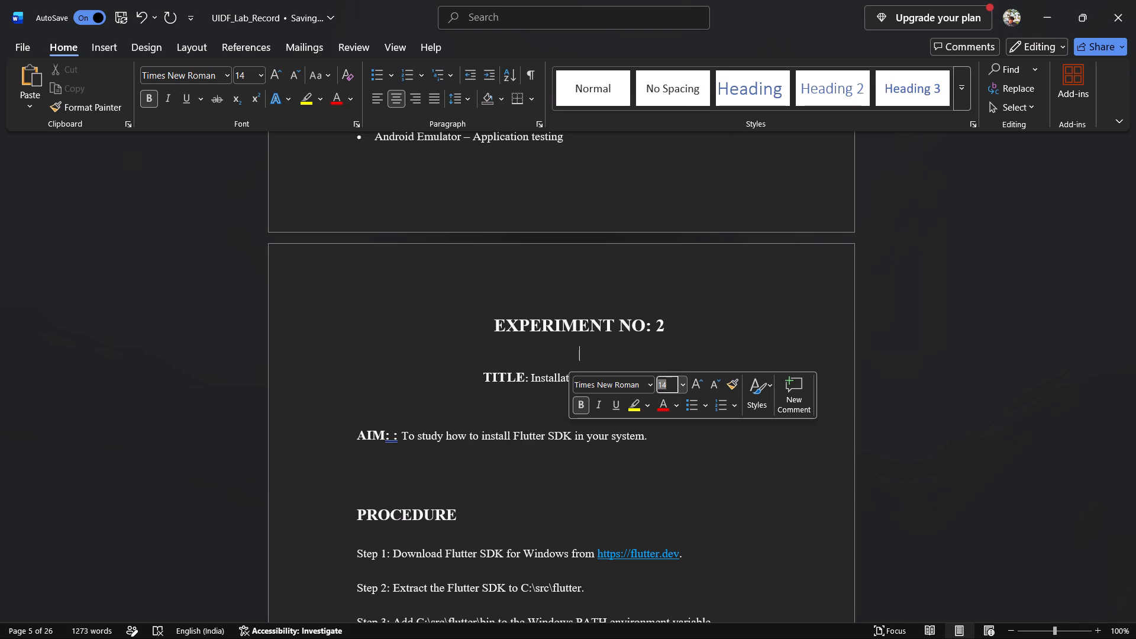
pyautogui.click(517, 417)
# Check the font size of the blank line between the "EXPERIMENT NO: 1" heading and its TITLE line.
pyautogui.scroll(6, 600, 372)
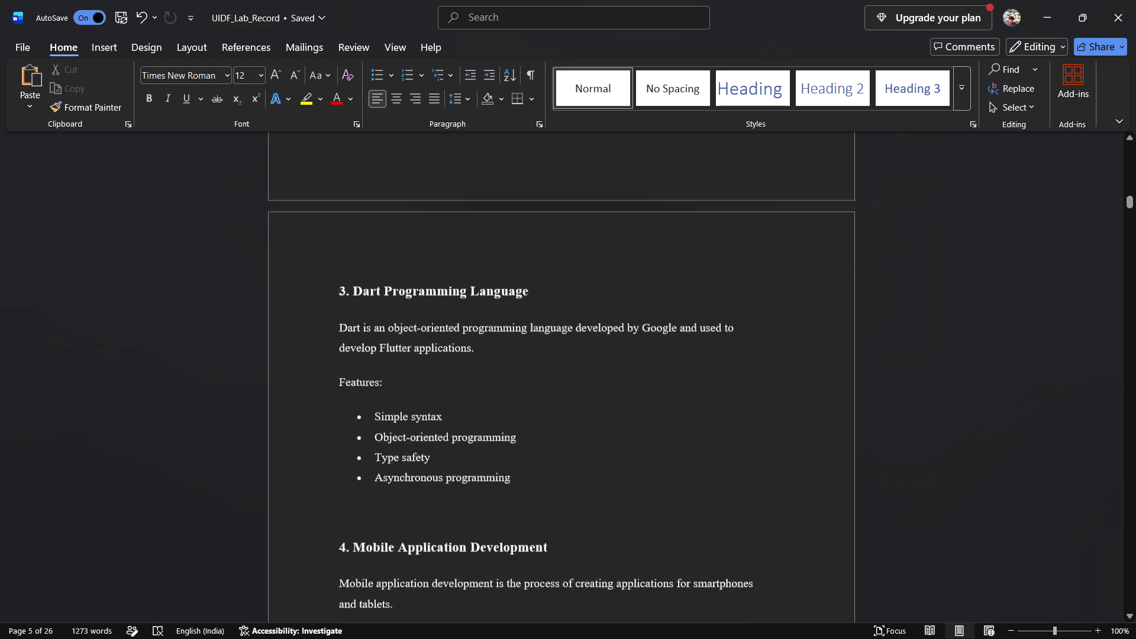
pyautogui.scroll(5, 600, 372)
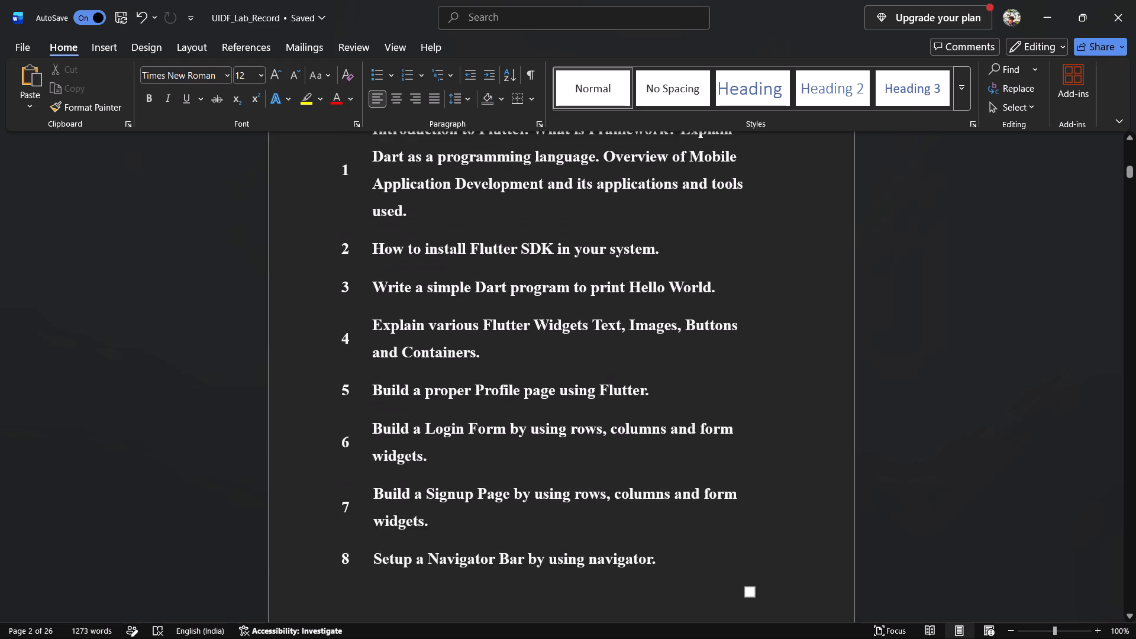
pyautogui.scroll(-3, 666, 376)
pyautogui.moveTo(588, 522); pyautogui.dragTo(561, 525)
pyautogui.click(564, 531)
pyautogui.rightClick(564, 531)
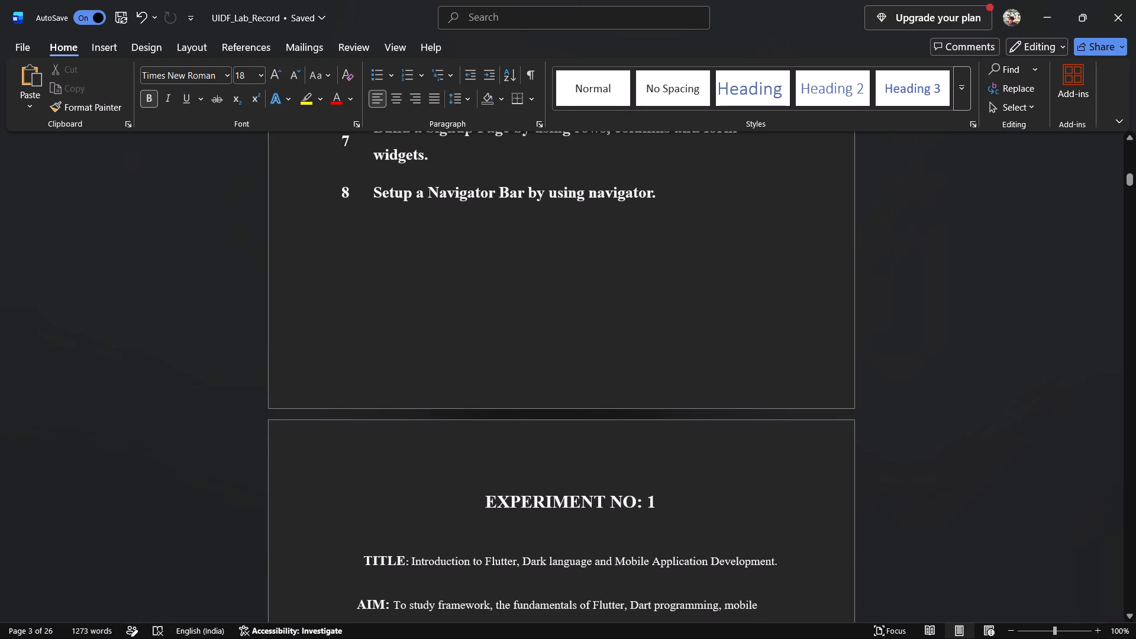
pyautogui.click(501, 533)
# Compare the page layout and spacing of Experiment 1 with those of Experiment 2.
pyautogui.scroll(-7, 501, 533)
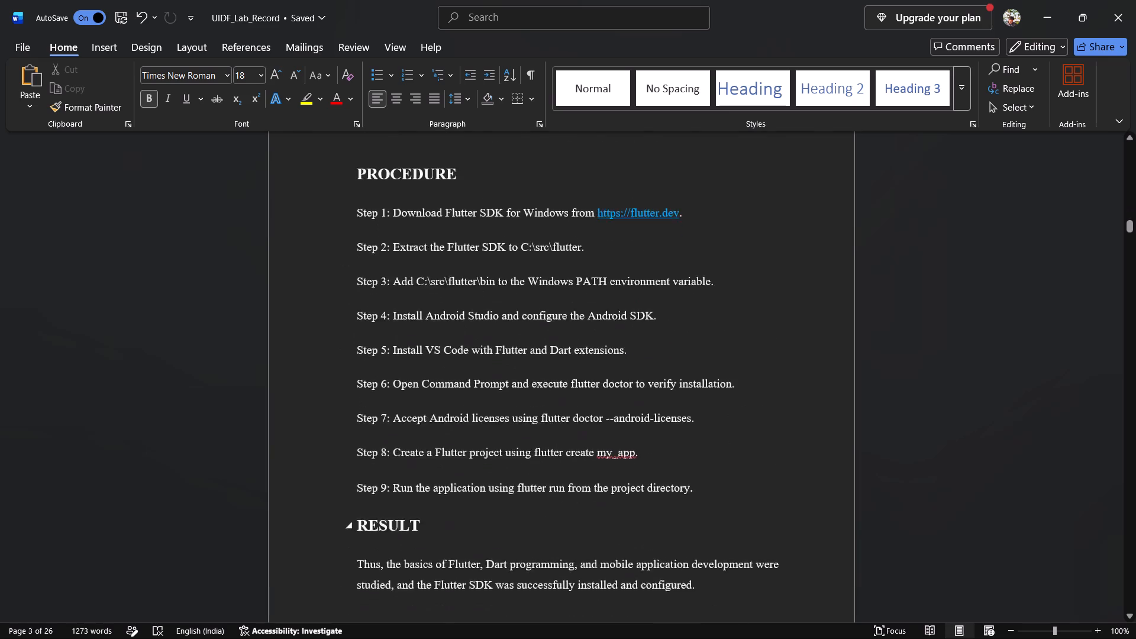
pyautogui.scroll(-1, 501, 533)
pyautogui.scroll(1, 575, 451)
pyautogui.keyDown('ctrl'); pyautogui.scroll(-1, 596, 515); pyautogui.keyUp('ctrl')
pyautogui.keyDown('ctrl'); pyautogui.scroll(2, 596, 515); pyautogui.keyUp('ctrl')
pyautogui.scroll(2, 596, 515)
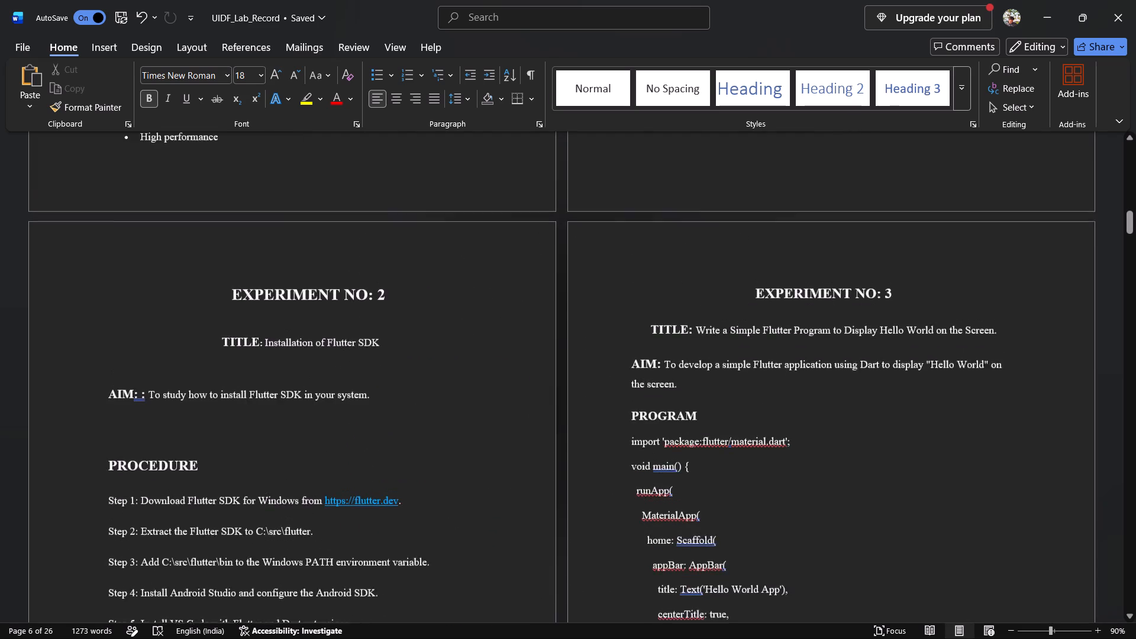
pyautogui.scroll(1, 596, 515)
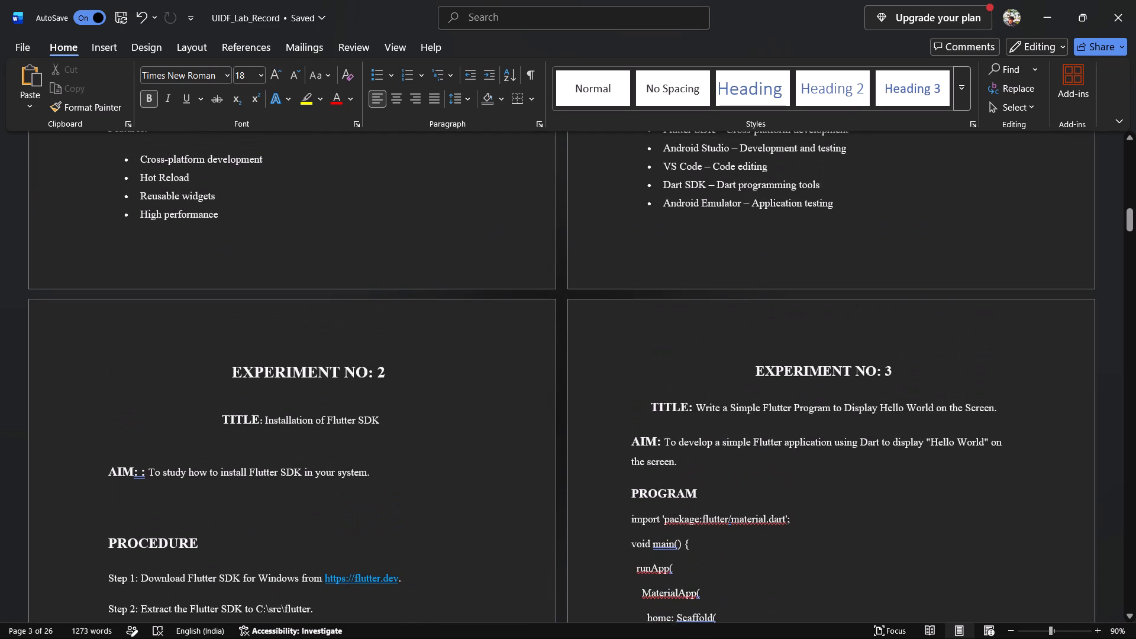
pyautogui.keyDown('ctrl'); pyautogui.scroll(7, 596, 515); pyautogui.keyUp('ctrl')
pyautogui.click(496, 156)
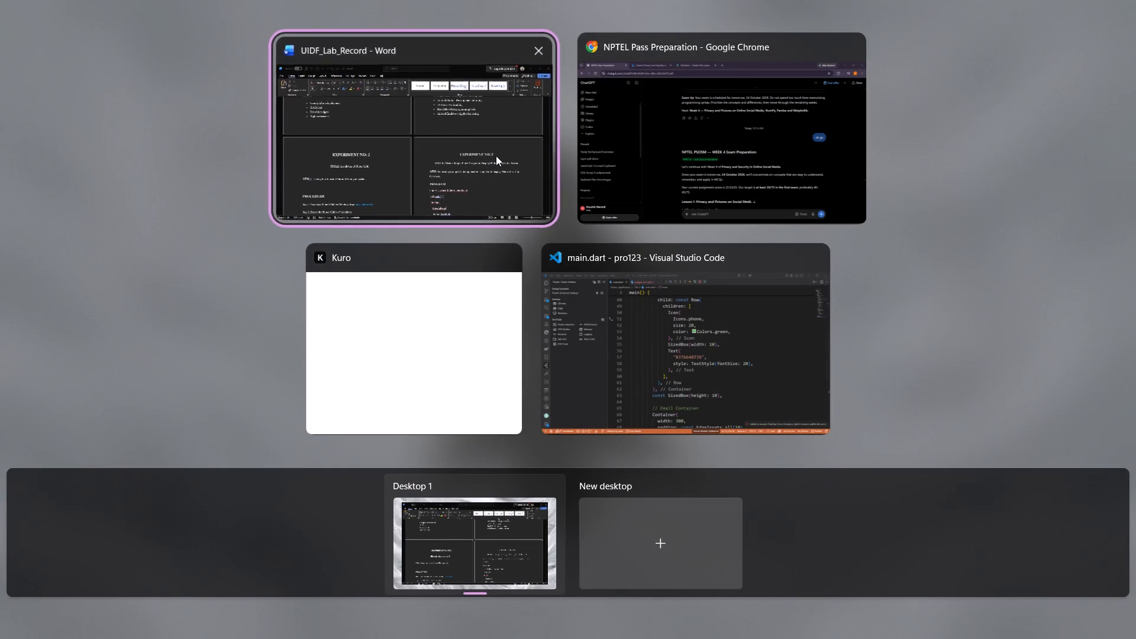
pyautogui.keyDown('ctrl'); pyautogui.scroll(-5, 496, 156); pyautogui.keyUp('ctrl')
pyautogui.keyDown('ctrl'); pyautogui.scroll(7, 496, 156); pyautogui.keyUp('ctrl')
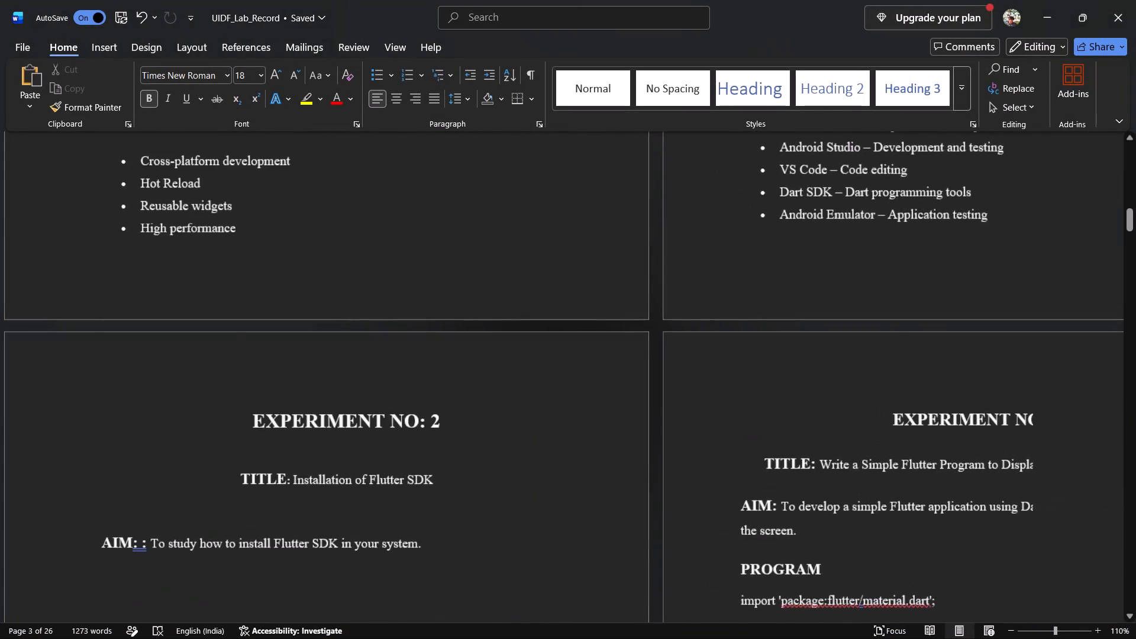
pyautogui.keyDown('ctrl'); pyautogui.scroll(4, 496, 156); pyautogui.keyUp('ctrl')
pyautogui.scroll(3, 501, 255)
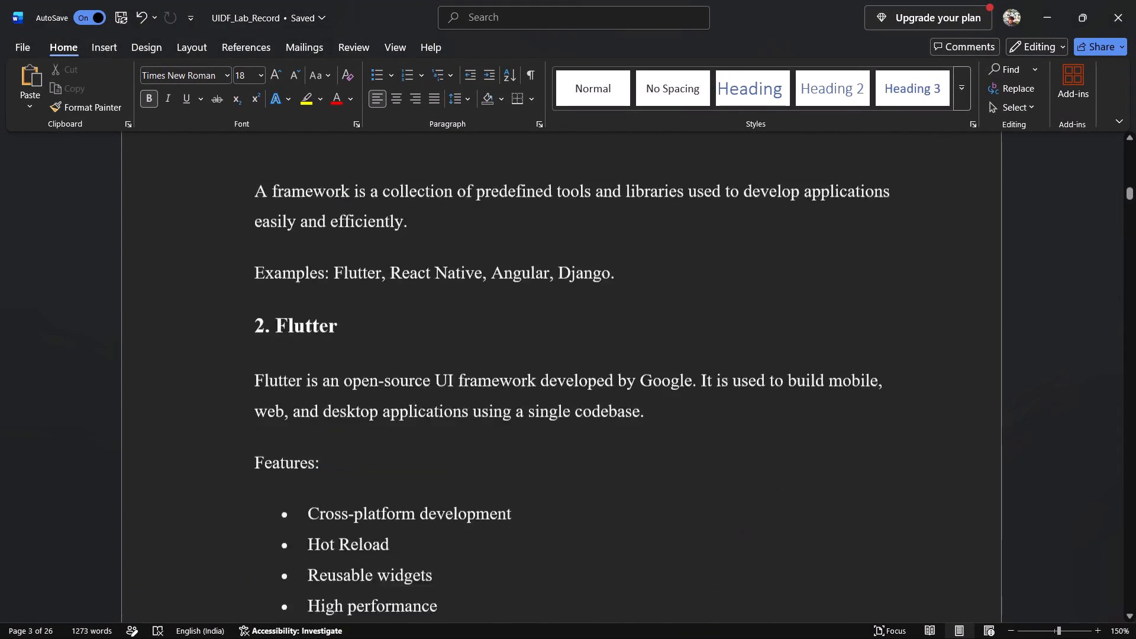
pyautogui.scroll(2, 501, 255)
pyautogui.keyDown('ctrl'); pyautogui.scroll(-4, 501, 255); pyautogui.keyUp('ctrl')
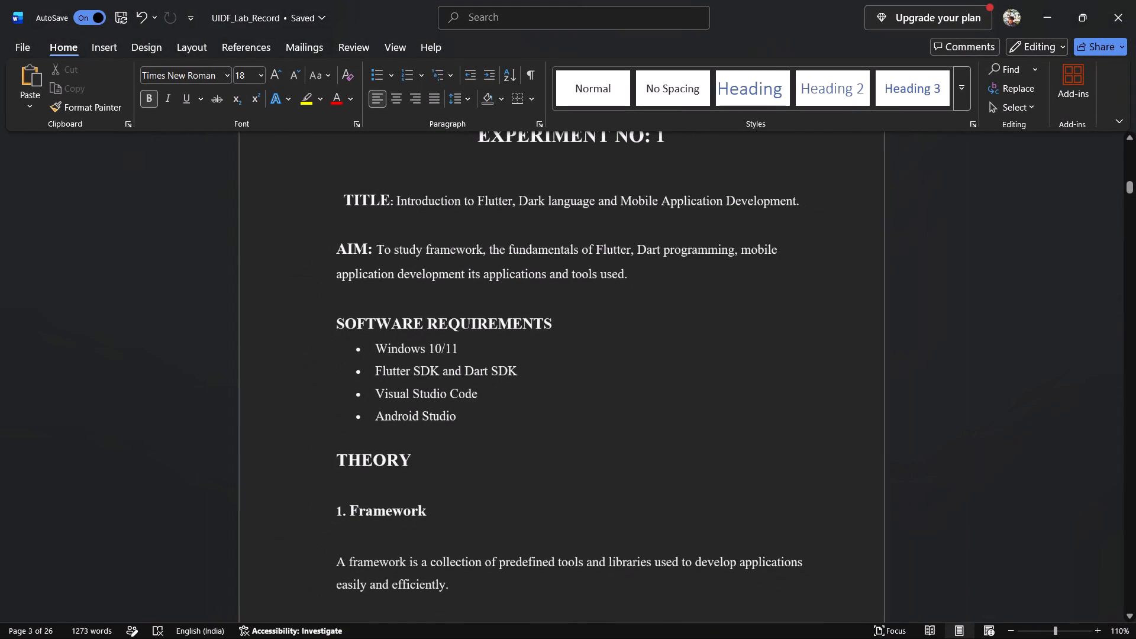
pyautogui.keyDown('ctrl'); pyautogui.scroll(-1, 501, 255); pyautogui.keyUp('ctrl')
pyautogui.scroll(3, 501, 255)
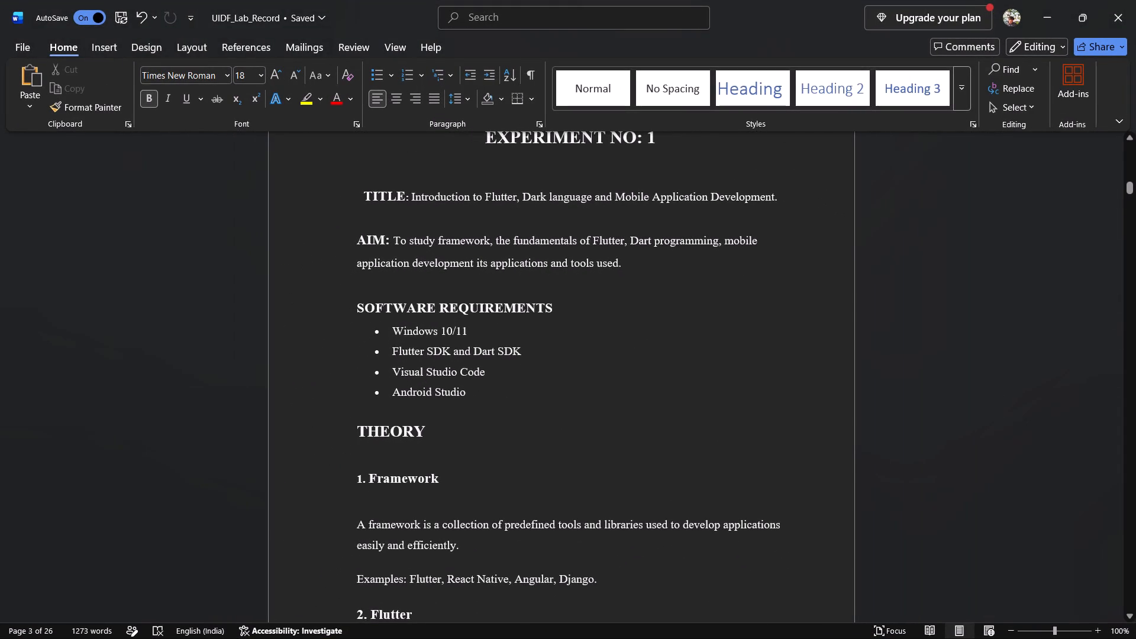
pyautogui.scroll(-3, 486, 339)
pyautogui.scroll(-2, 511, 250)
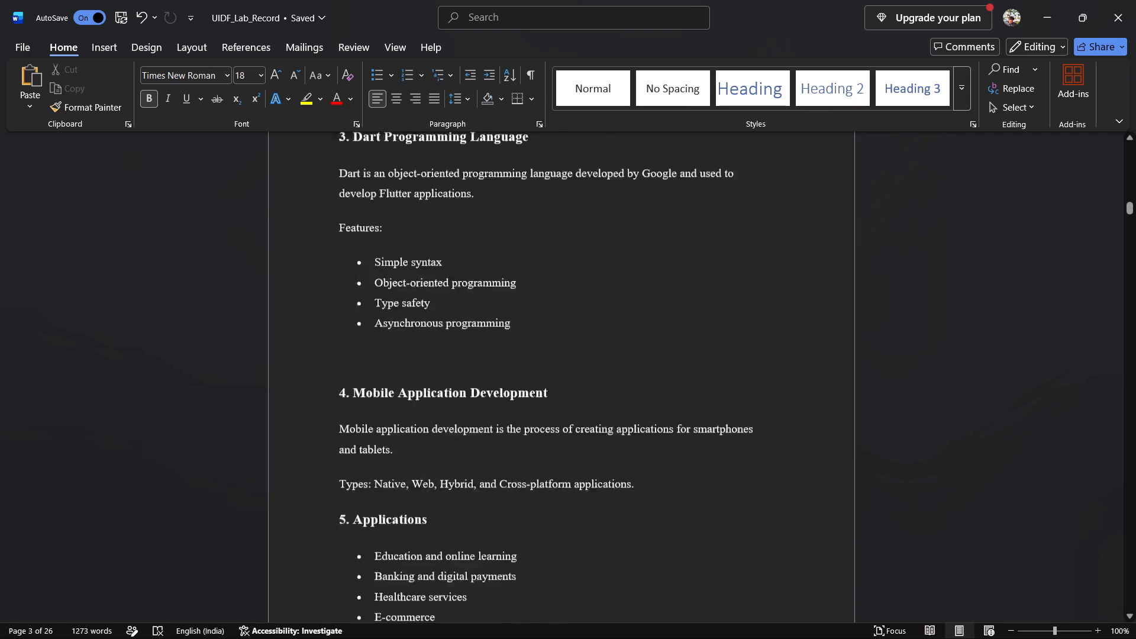
pyautogui.scroll(-2, 511, 250)
pyautogui.scroll(1, 489, 315)
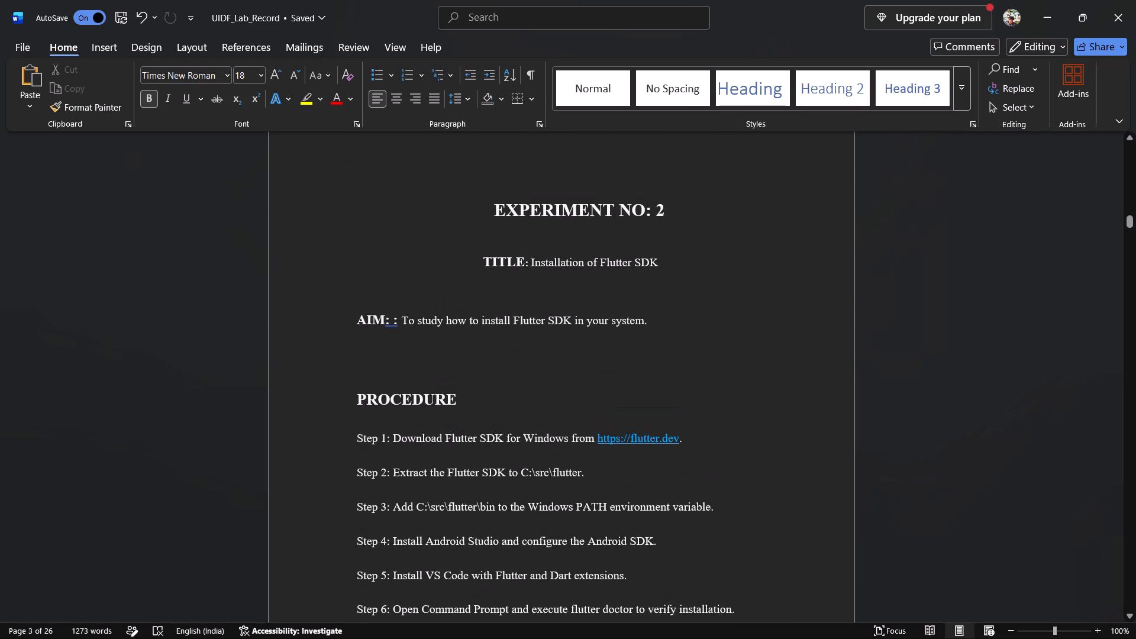
# Set the blank line between Experiment 2's TITLE and AIM lines to font size 10.
pyautogui.click(508, 298)
pyautogui.rightClick(508, 298)
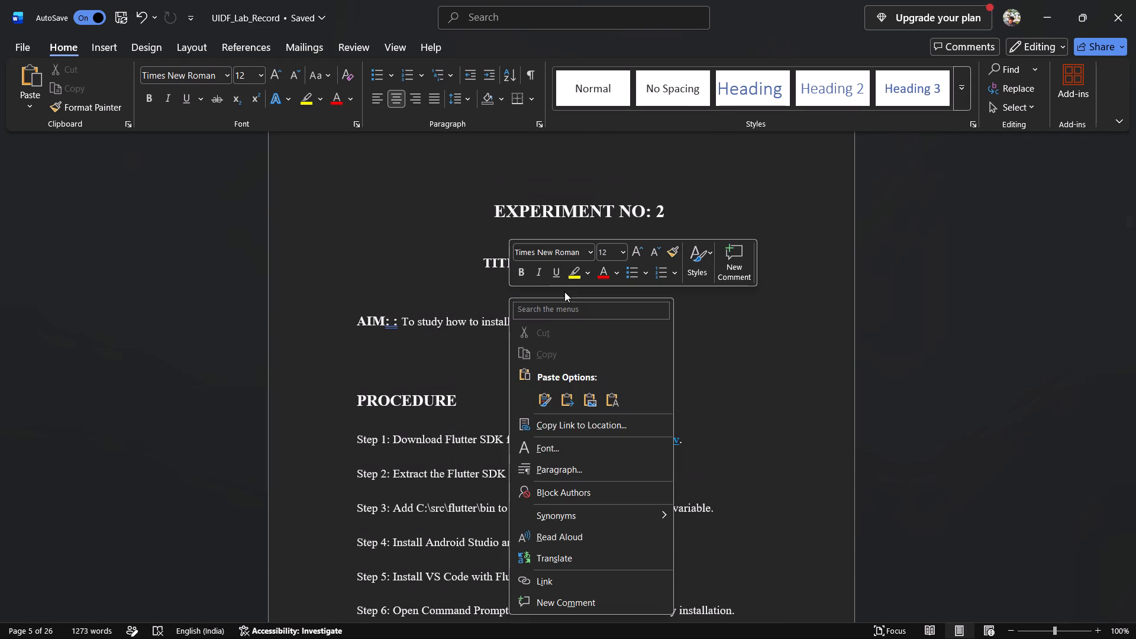
pyautogui.click(615, 251)
pyautogui.press('BackSpace')
pyautogui.write('10')
pyautogui.press('Return')
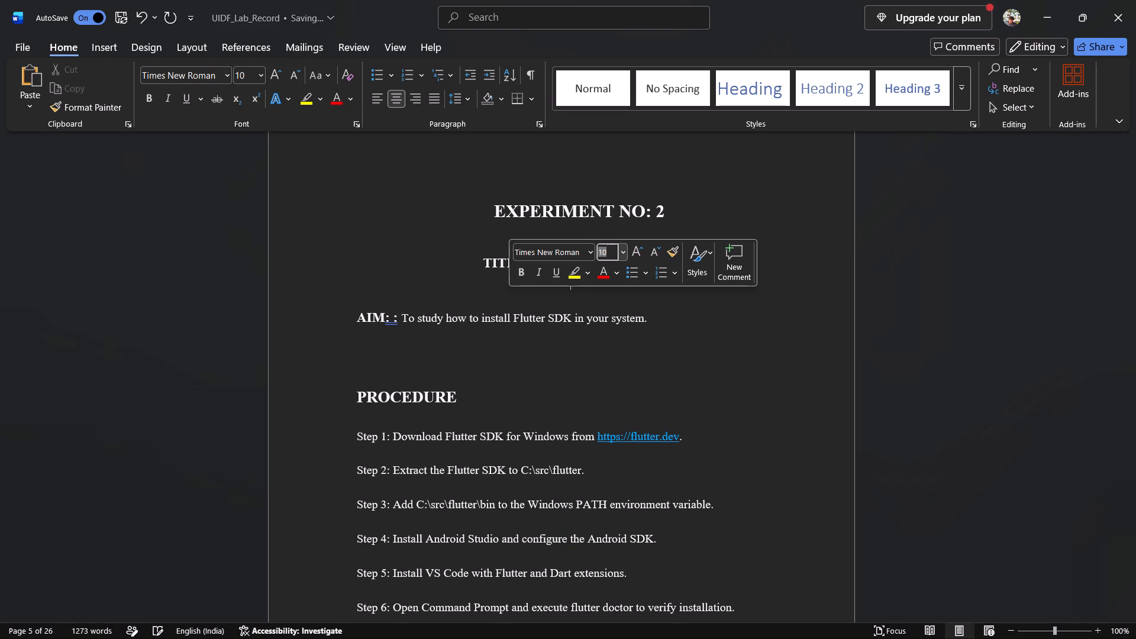
pyautogui.click(642, 315)
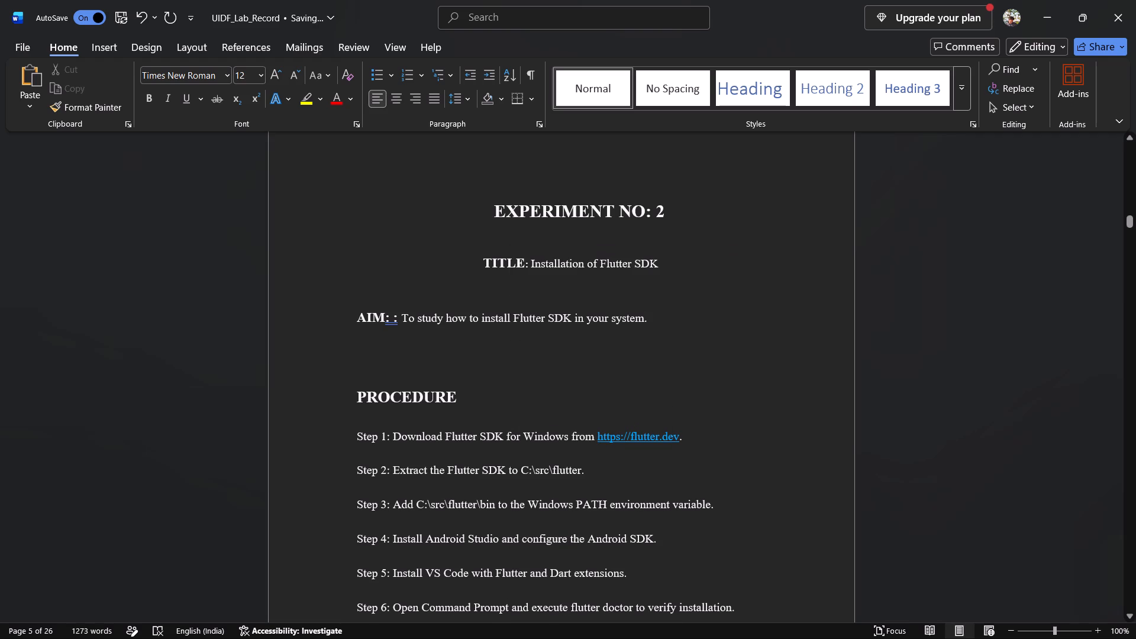
# Delete the extra colon after Experiment 2's "AIM:" label.
pyautogui.click(556, 308)
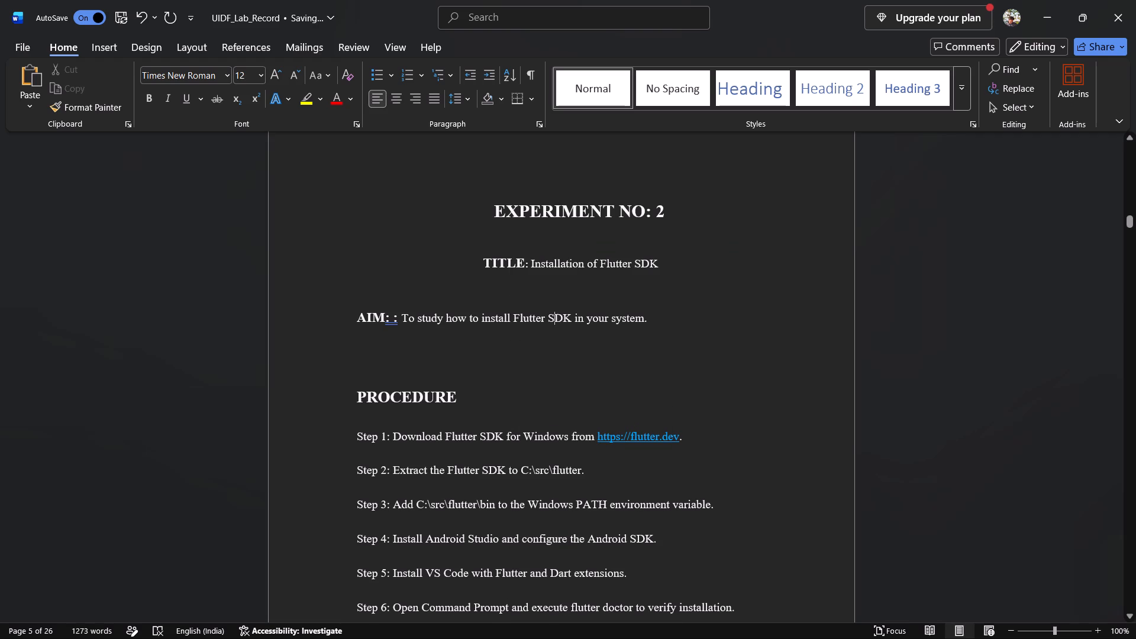
pyautogui.click(395, 320)
pyautogui.press('BackSpace')
pyautogui.press('BackSpace')
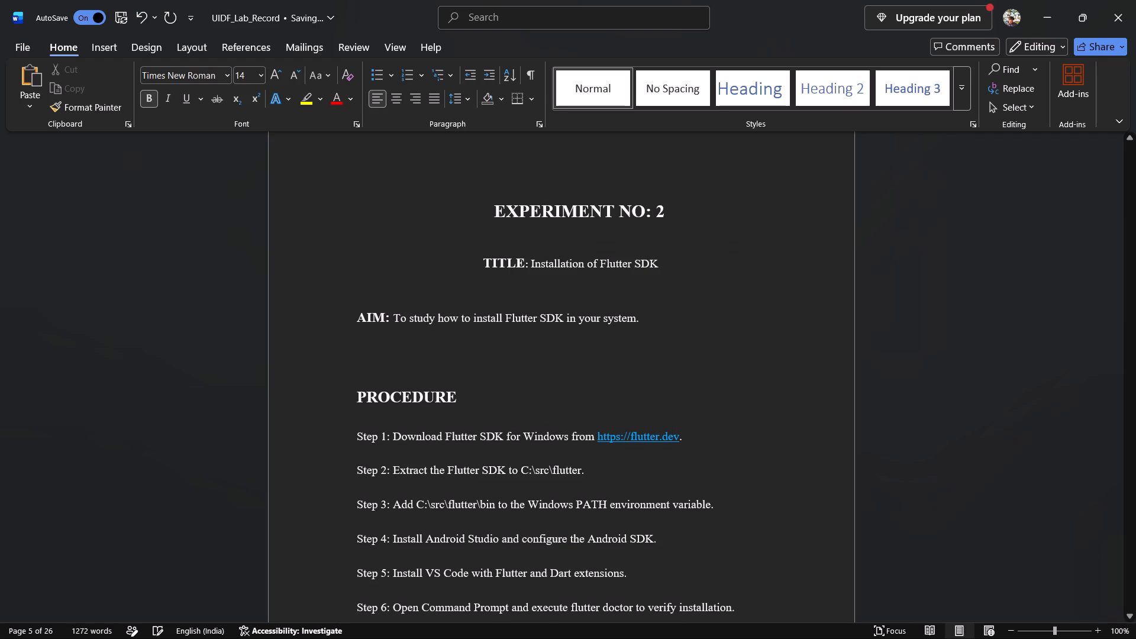
# Delete the blank line between Experiment 2's TITLE and AIM lines.
pyautogui.click(428, 293)
pyautogui.press('BackSpace')
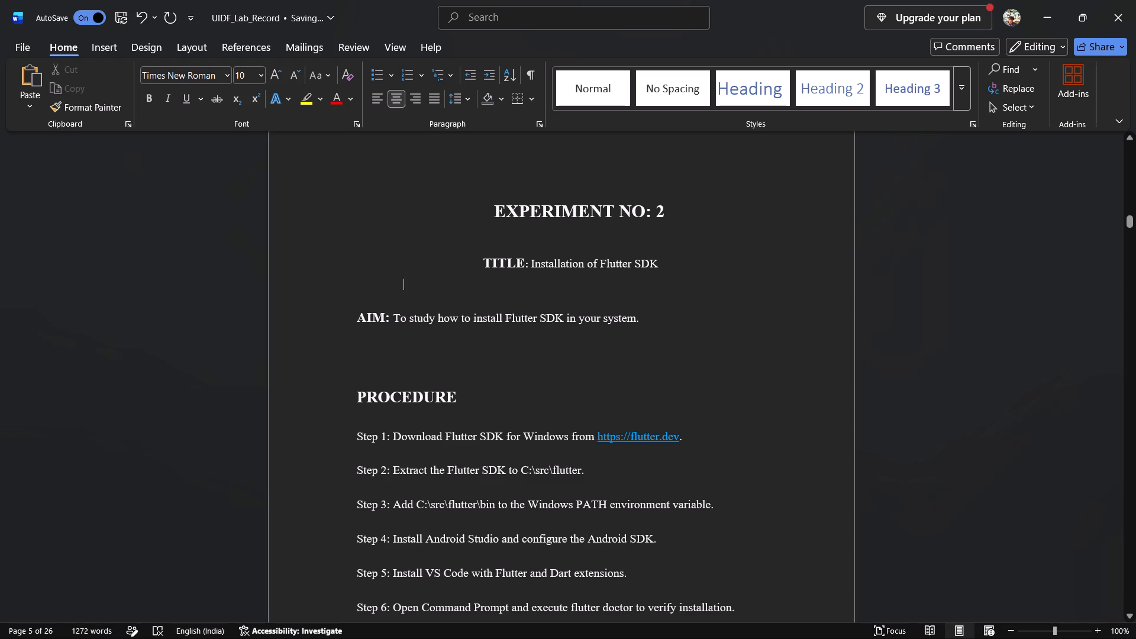
pyautogui.press('BackSpace')
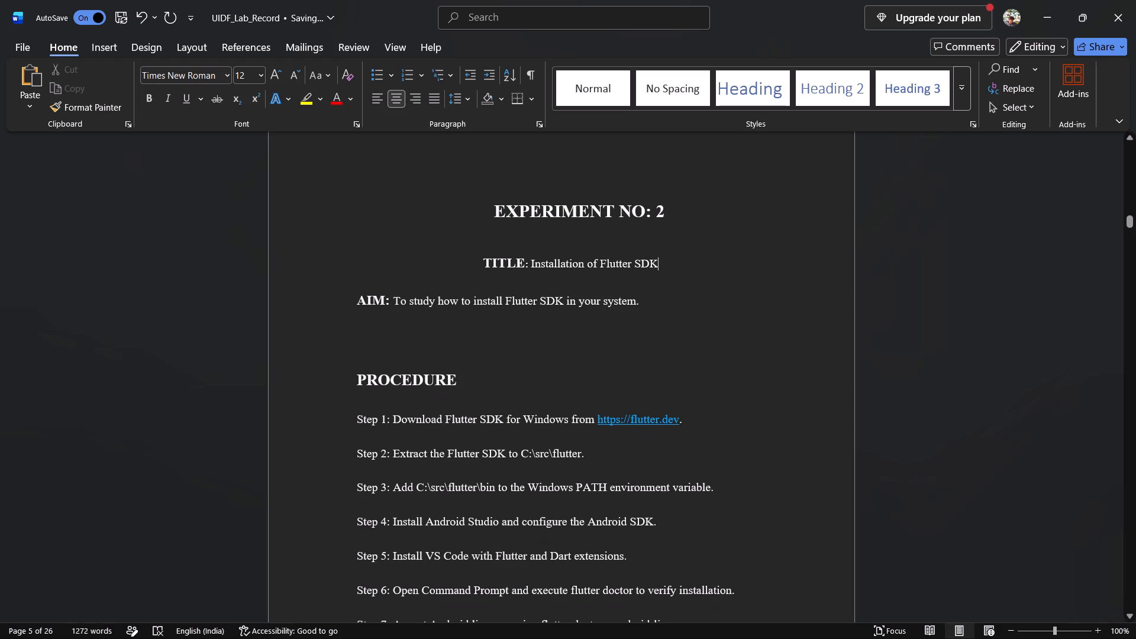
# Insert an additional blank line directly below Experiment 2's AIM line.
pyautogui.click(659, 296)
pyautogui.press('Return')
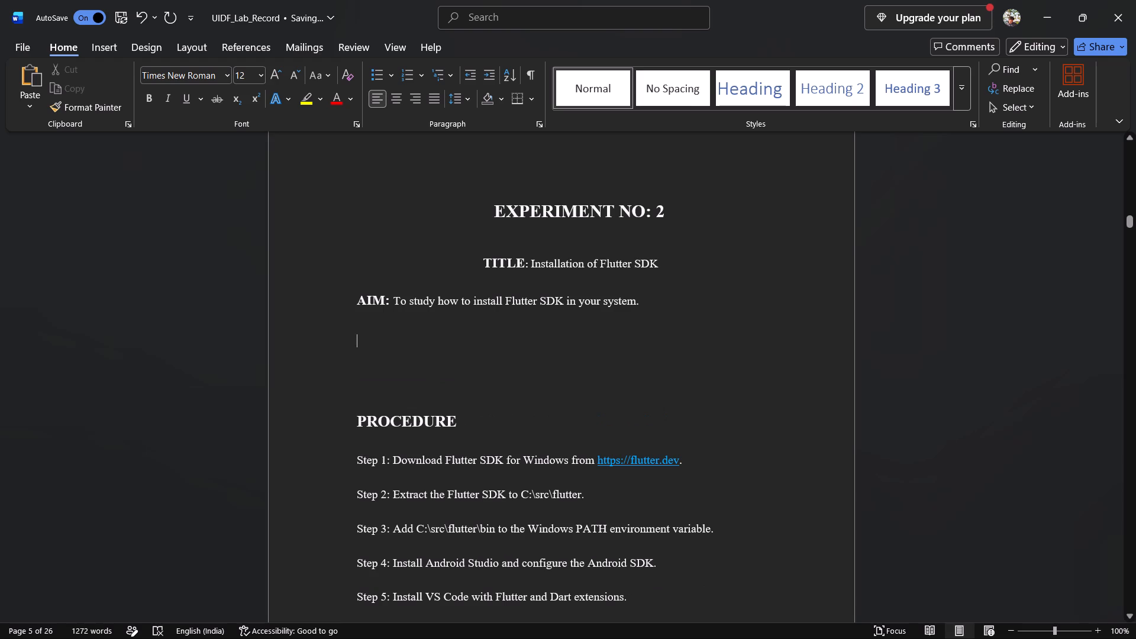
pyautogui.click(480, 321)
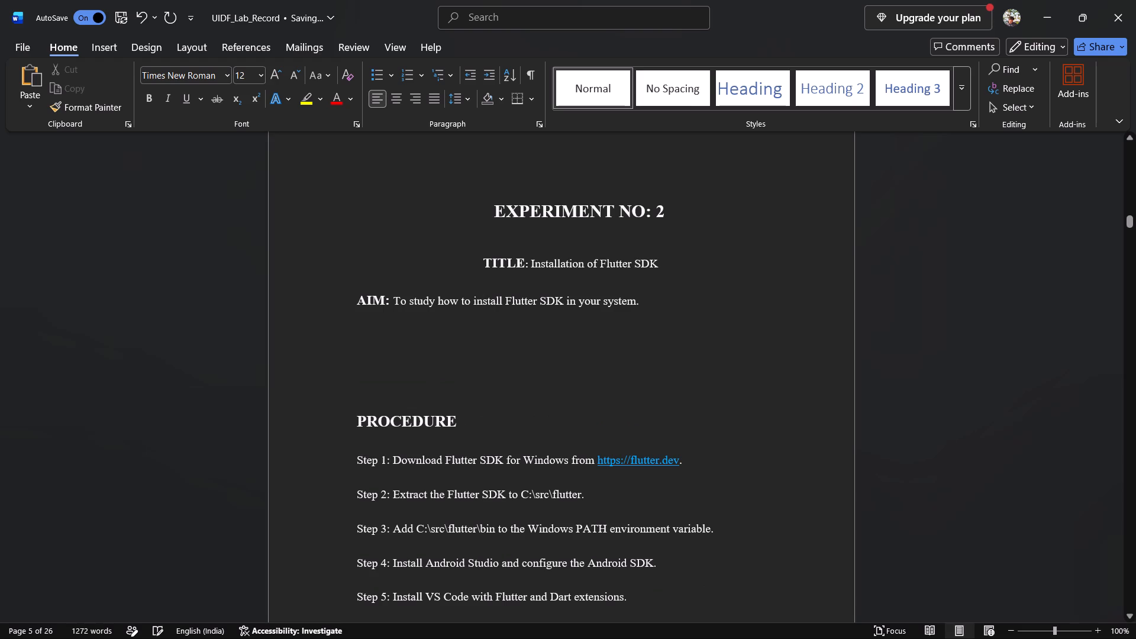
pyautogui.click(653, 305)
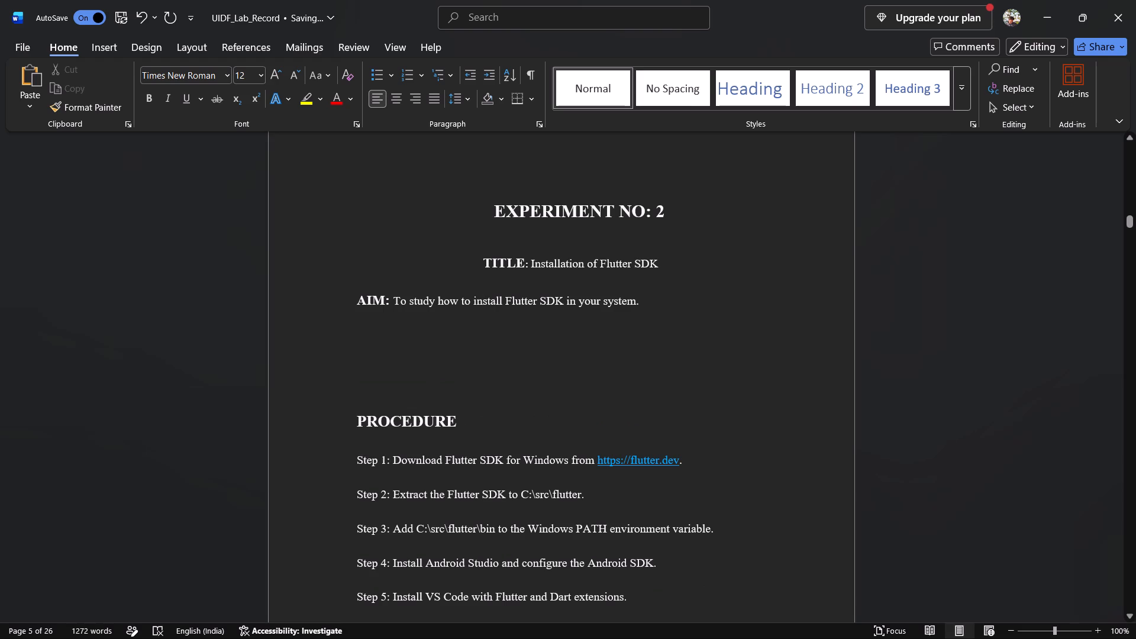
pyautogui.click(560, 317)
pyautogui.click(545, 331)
# Delete the blank lines between Experiment 2's AIM line and its PROCEDURE heading.
pyautogui.scroll(2, 545, 331)
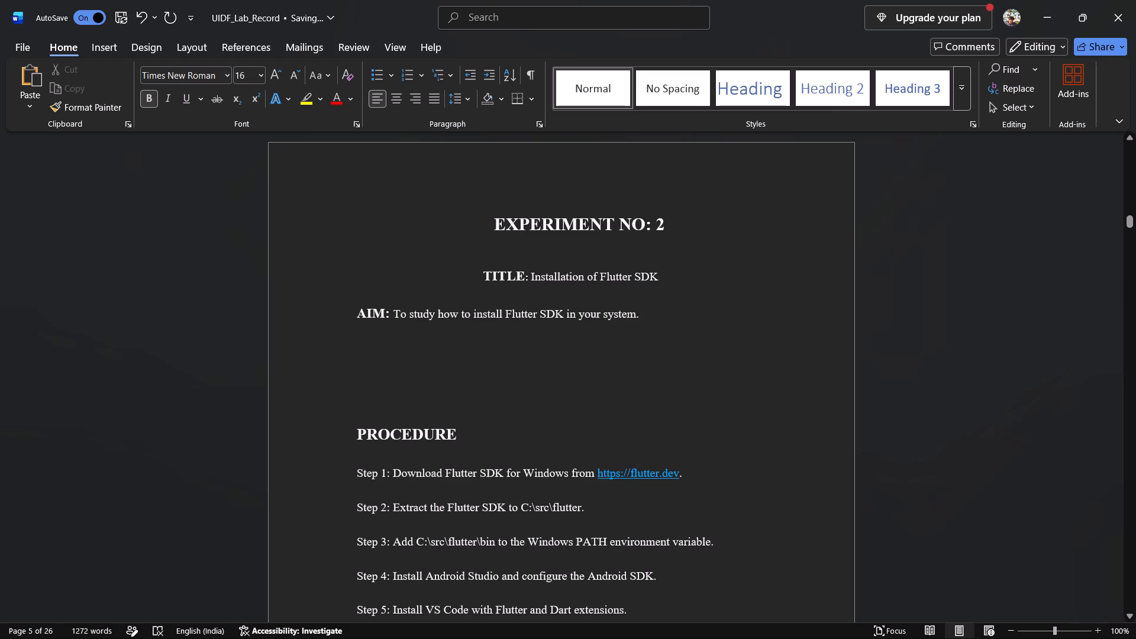
pyautogui.click(360, 412)
pyautogui.press('Down')
pyautogui.press('BackSpace')
pyautogui.press('BackSpace')
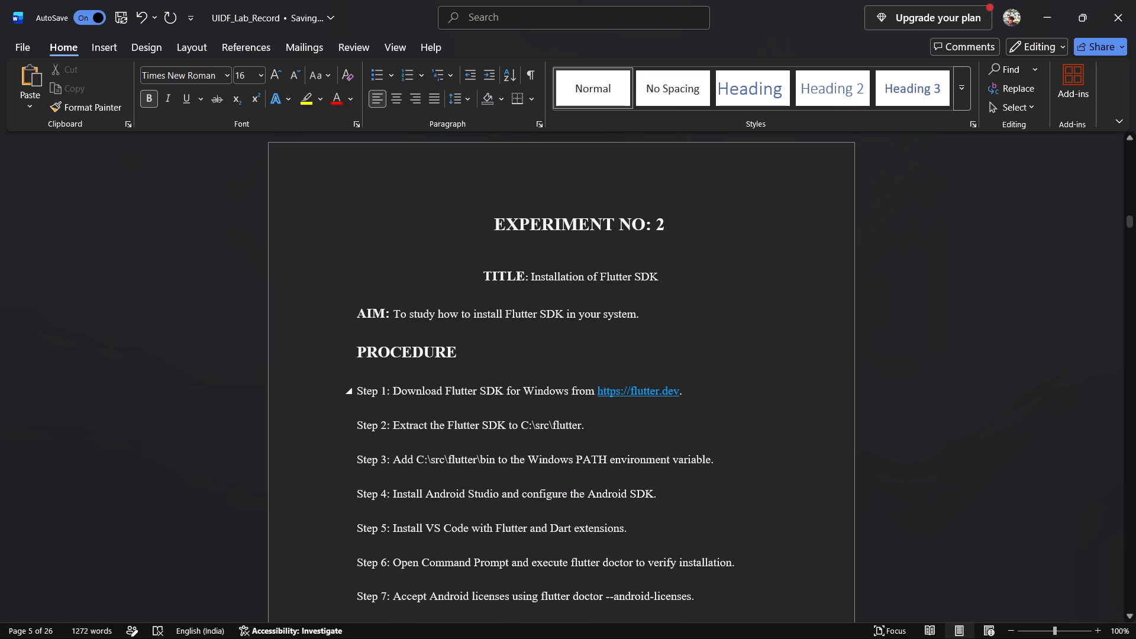
# Check the font size of Experiment 2's AIM label and set its PROCEDURE heading to font size 14.
pyautogui.scroll(-1, 501, 358)
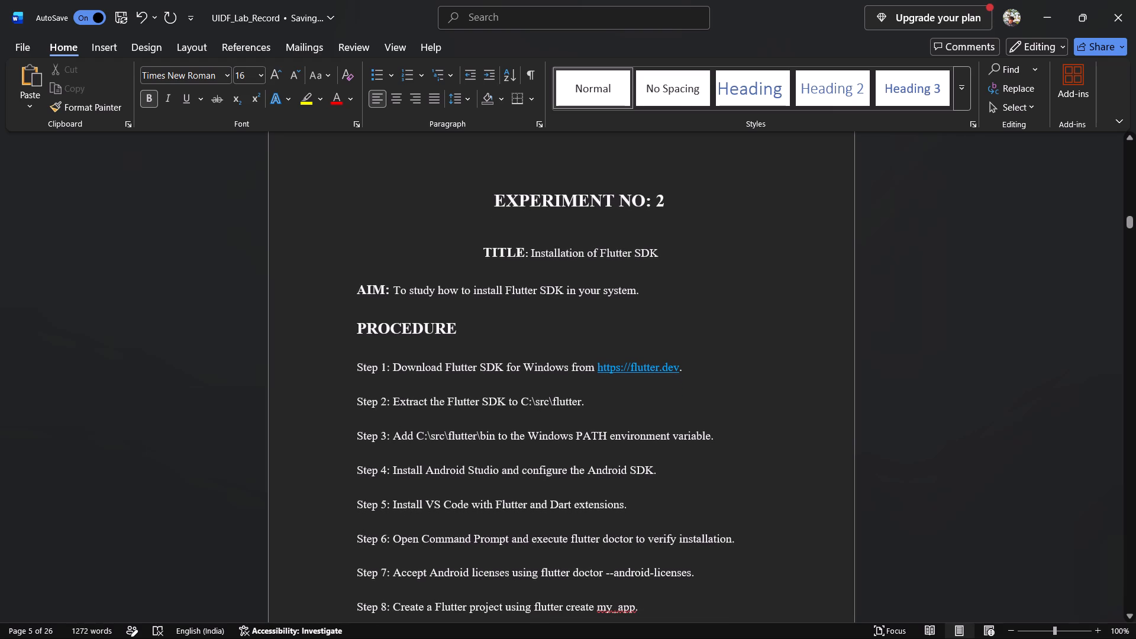
pyautogui.click(381, 292)
pyautogui.doubleClick(381, 292)
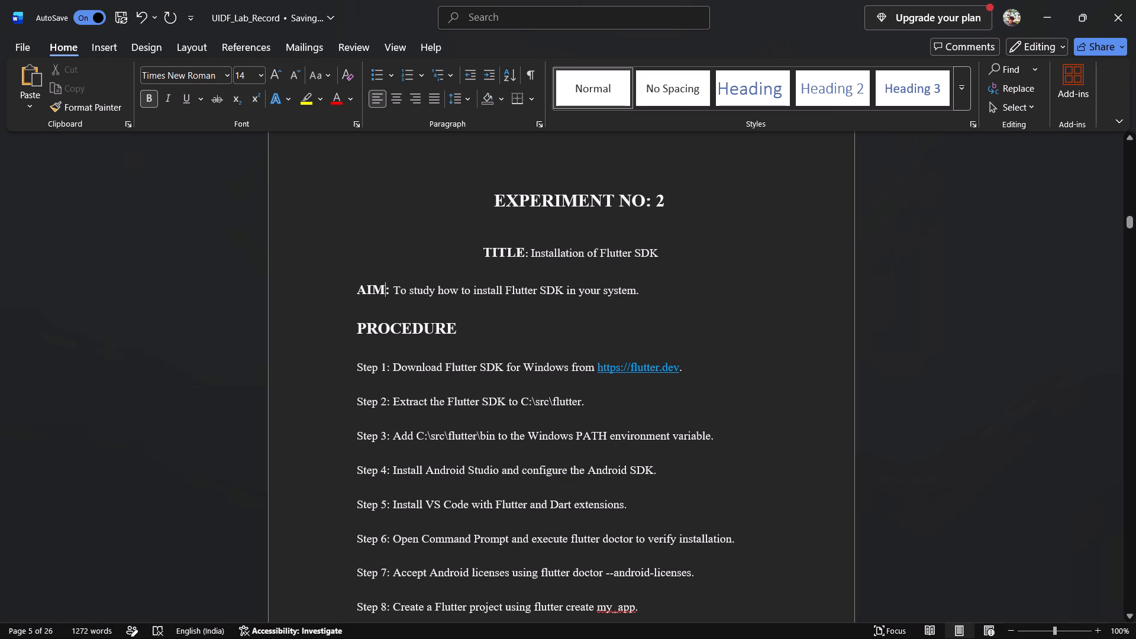
pyautogui.doubleClick(376, 291)
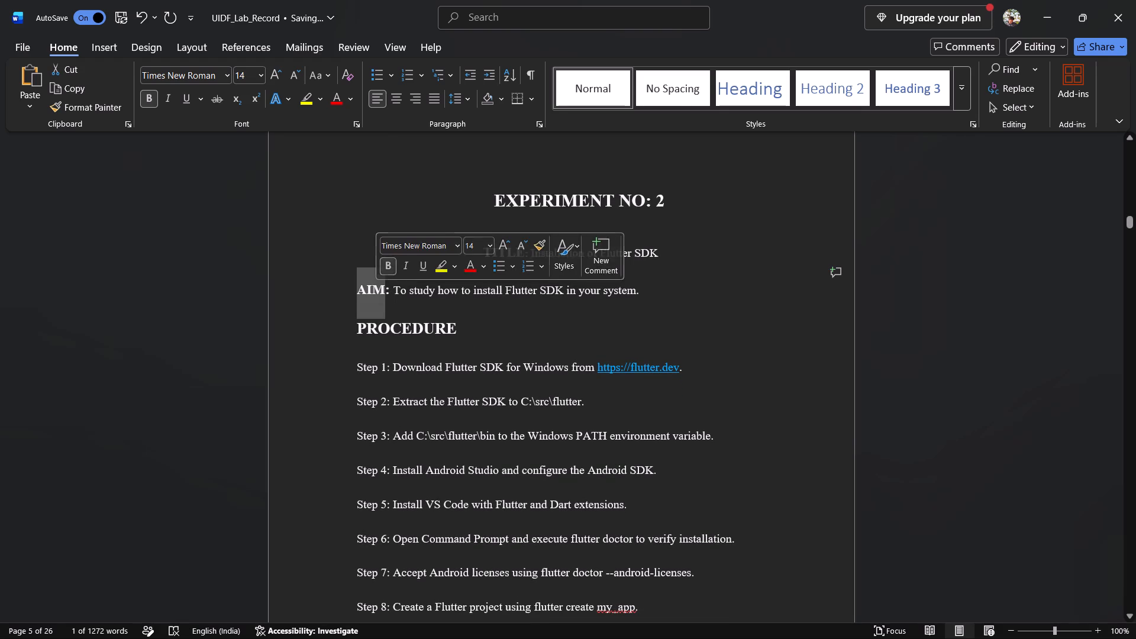
pyautogui.doubleClick(399, 328)
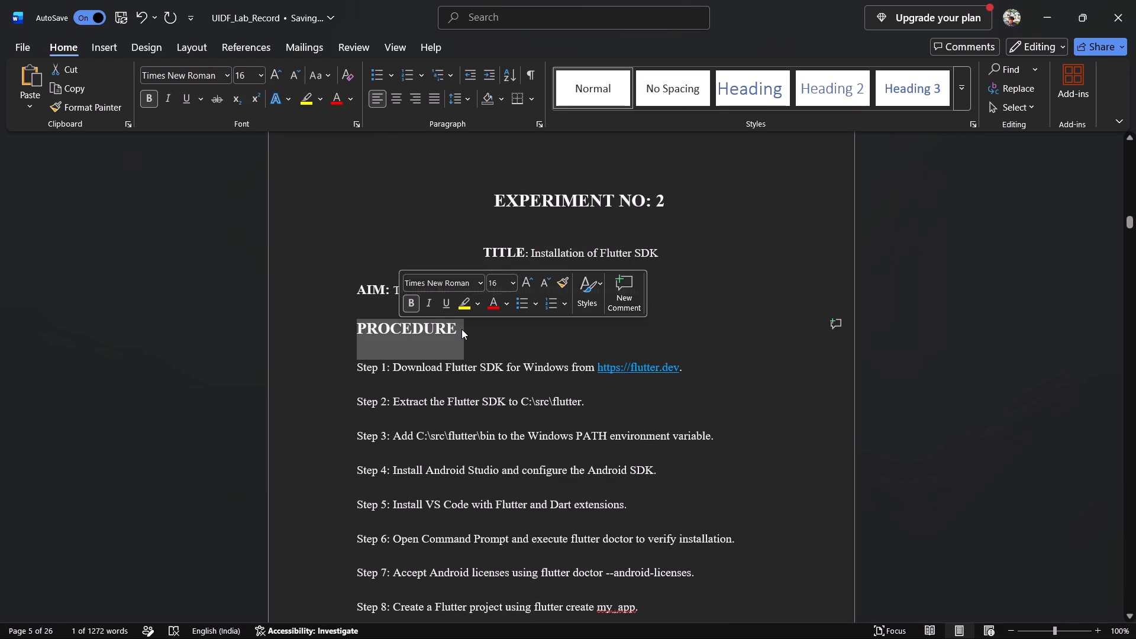
pyautogui.click(461, 329)
pyautogui.moveTo(461, 329); pyautogui.dragTo(358, 328)
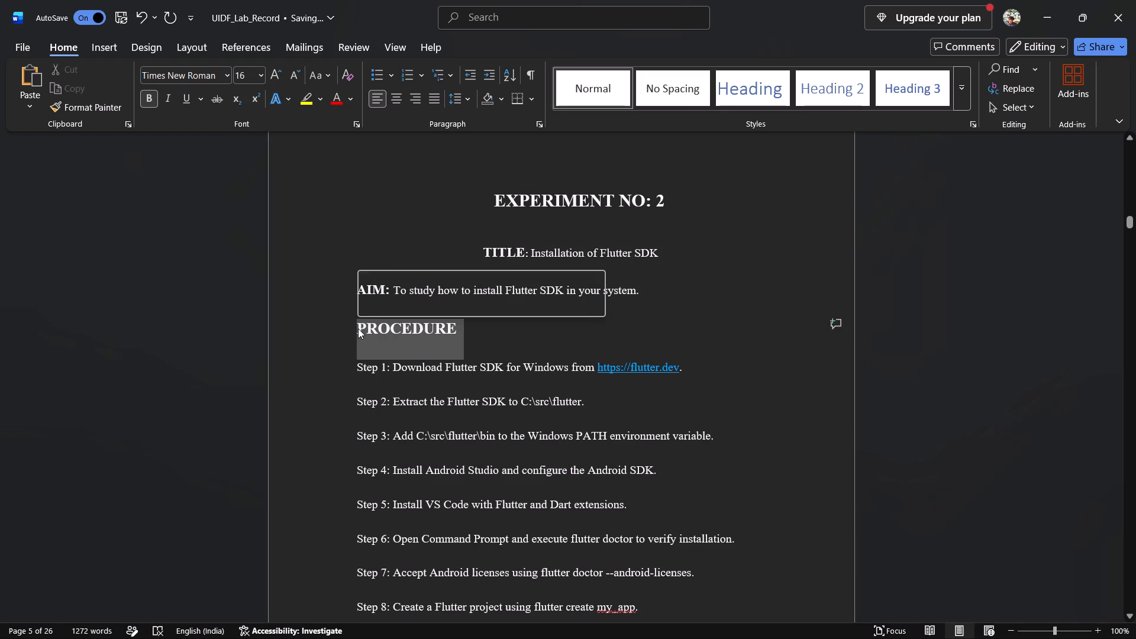
pyautogui.click(457, 281)
pyautogui.press('BackSpace')
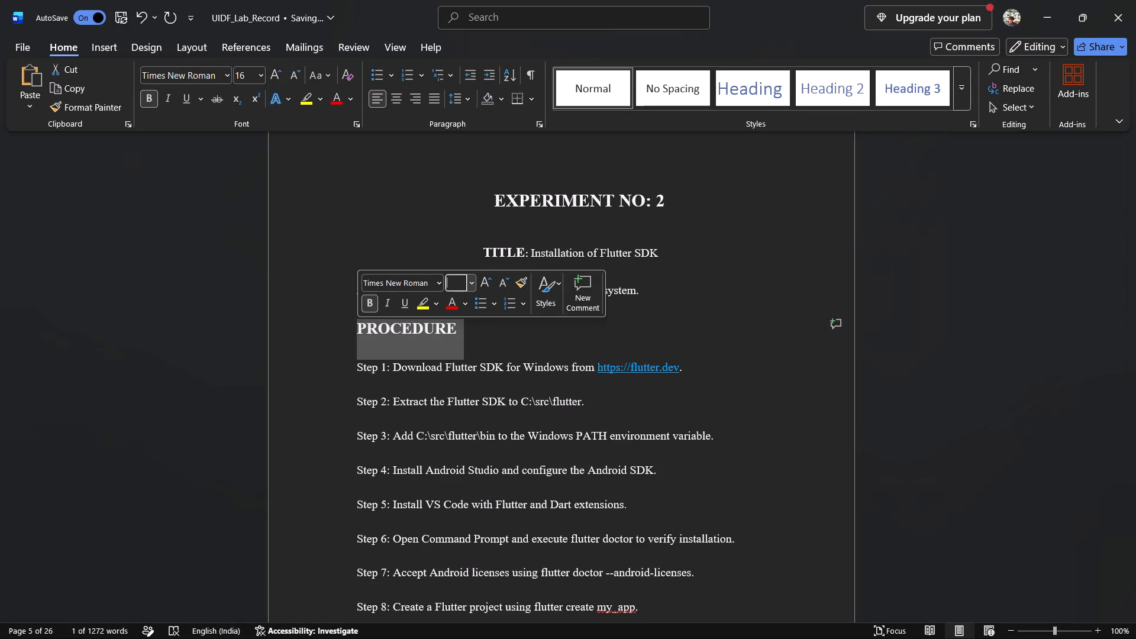
pyautogui.write('14')
pyautogui.press('Return')
pyautogui.press('Return')
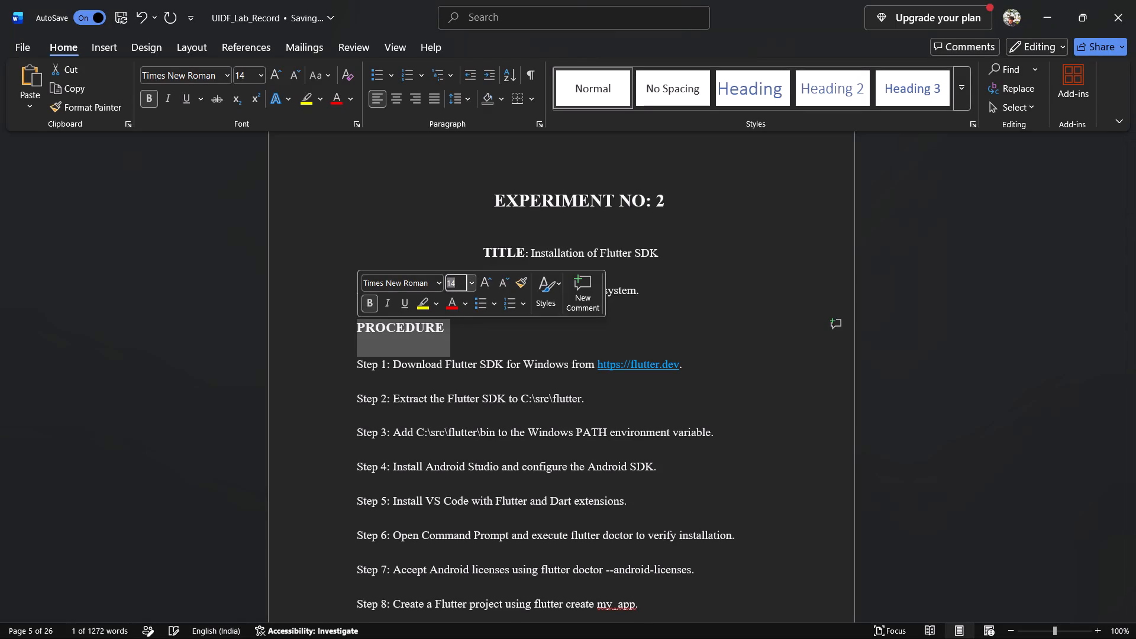
pyautogui.click(647, 367)
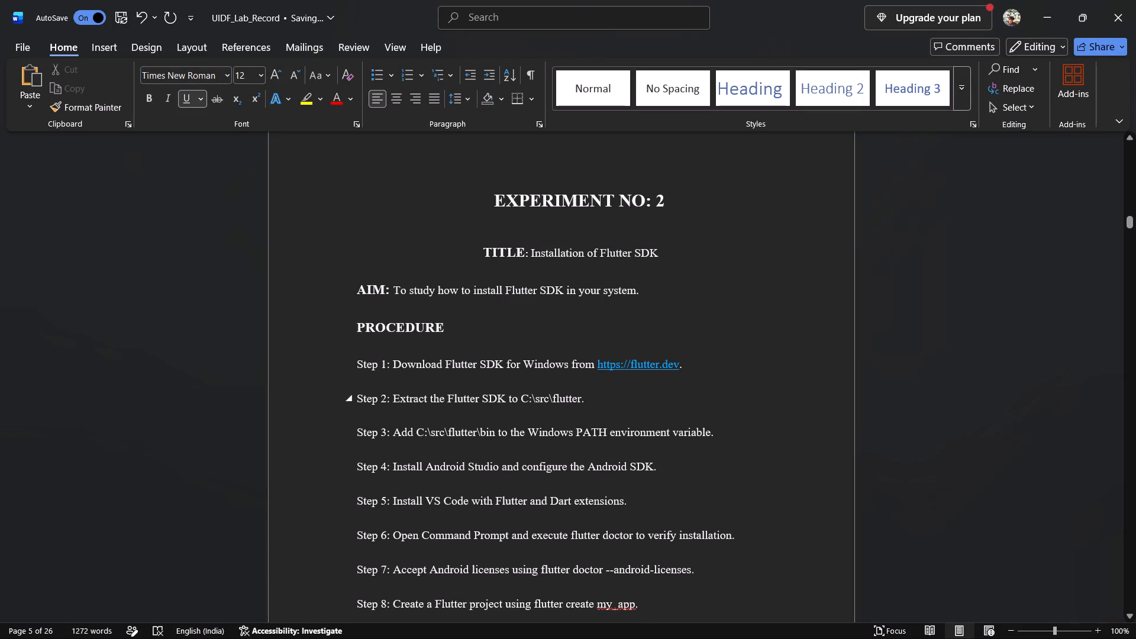
# Review the layout of Experiment 2 from its procedure steps through the RESULT section.
pyautogui.scroll(-1, 725, 400)
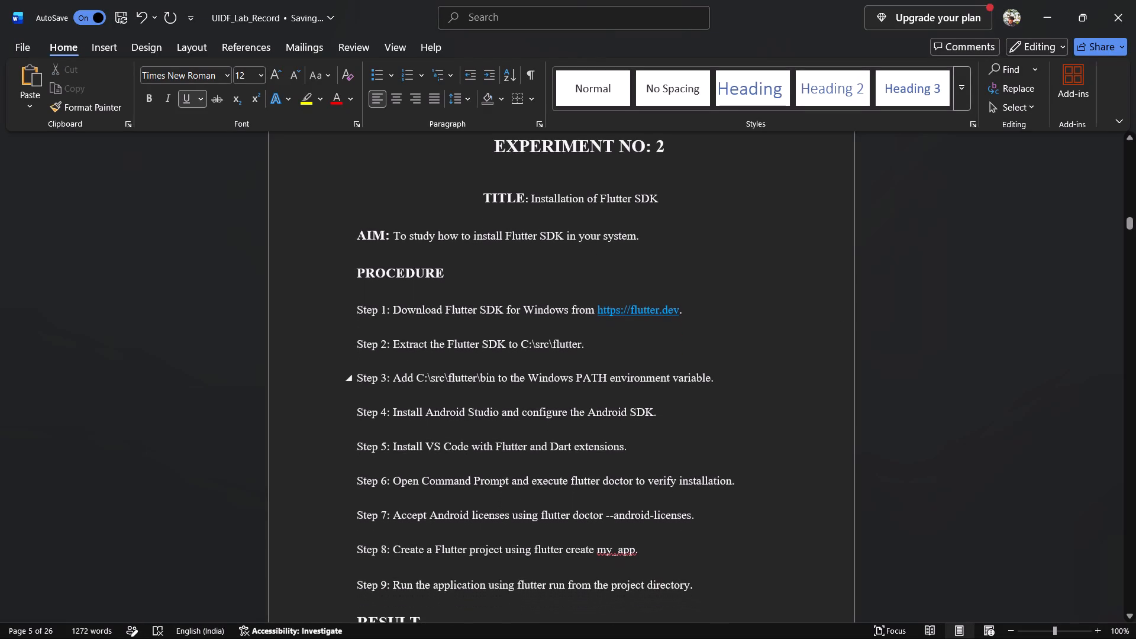
pyautogui.scroll(-3, 725, 400)
pyautogui.scroll(1, 725, 400)
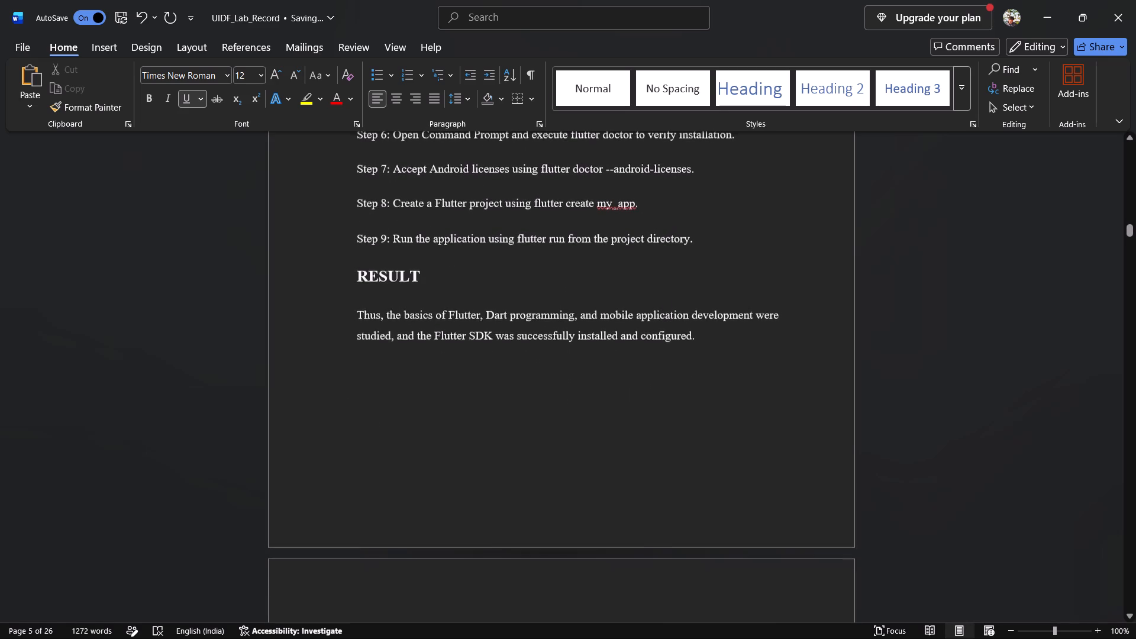
pyautogui.scroll(1, 725, 400)
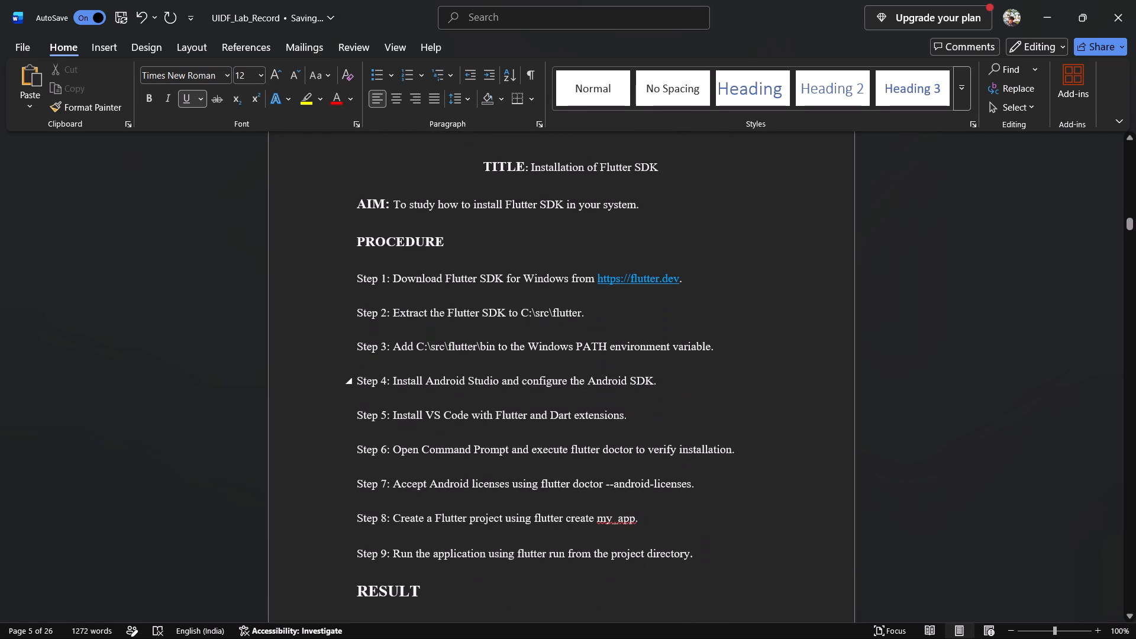
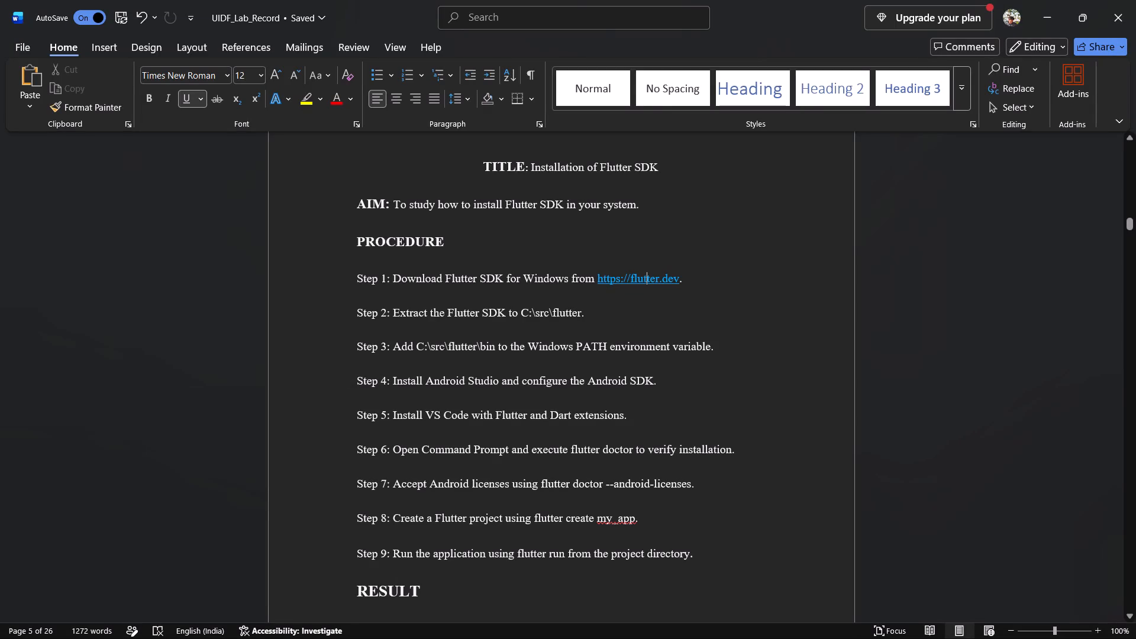
# Add "and setup" after "install" in Experiment 2's AIM sentence.
pyautogui.click(506, 205)
pyautogui.press('space')
pyautogui.write('a')
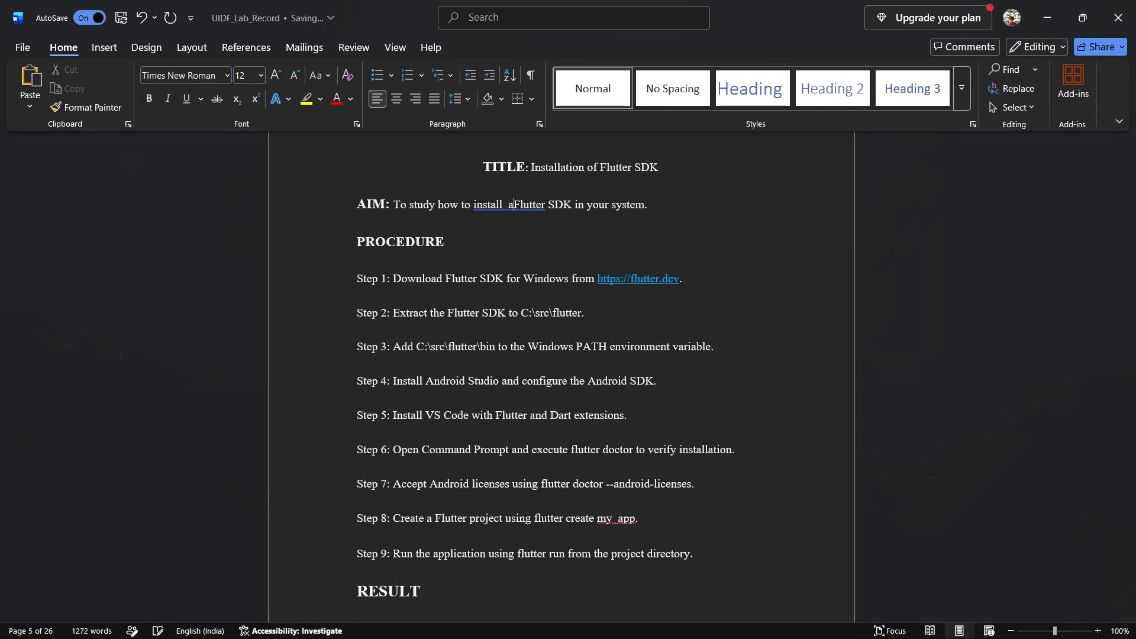
pyautogui.press('BackSpace')
pyautogui.press('BackSpace')
pyautogui.write('and seti')
pyautogui.press('BackSpace')
pyautogui.write('up')
pyautogui.press('space')
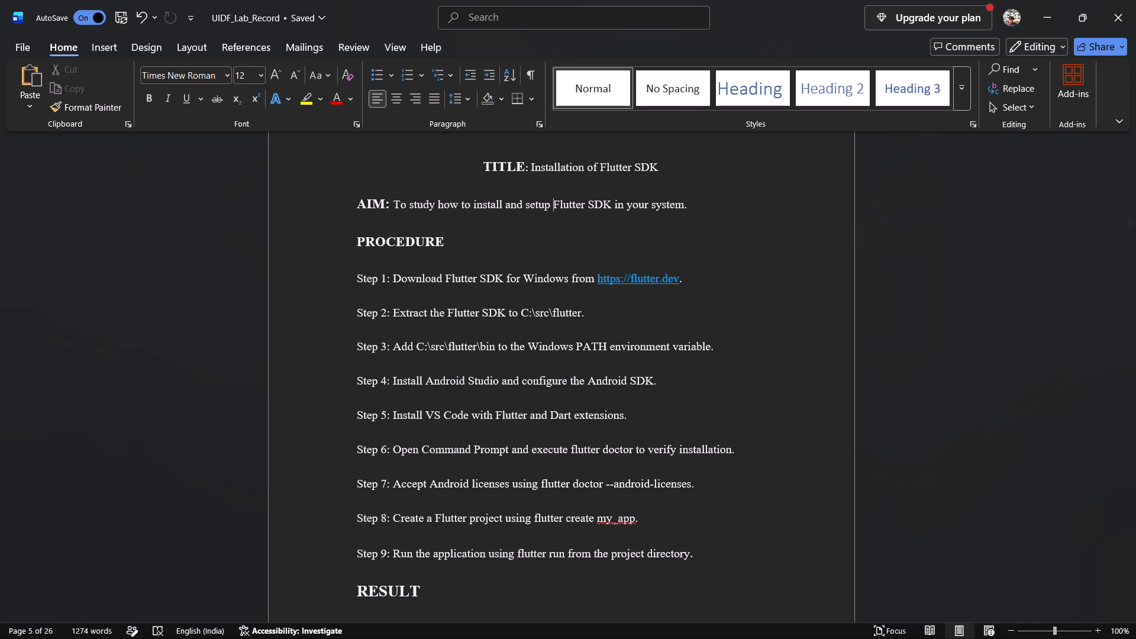
# Insert a blank line between Experiment 2's AIM line and its PROCEDURE heading.
pyautogui.scroll(2, 520, 237)
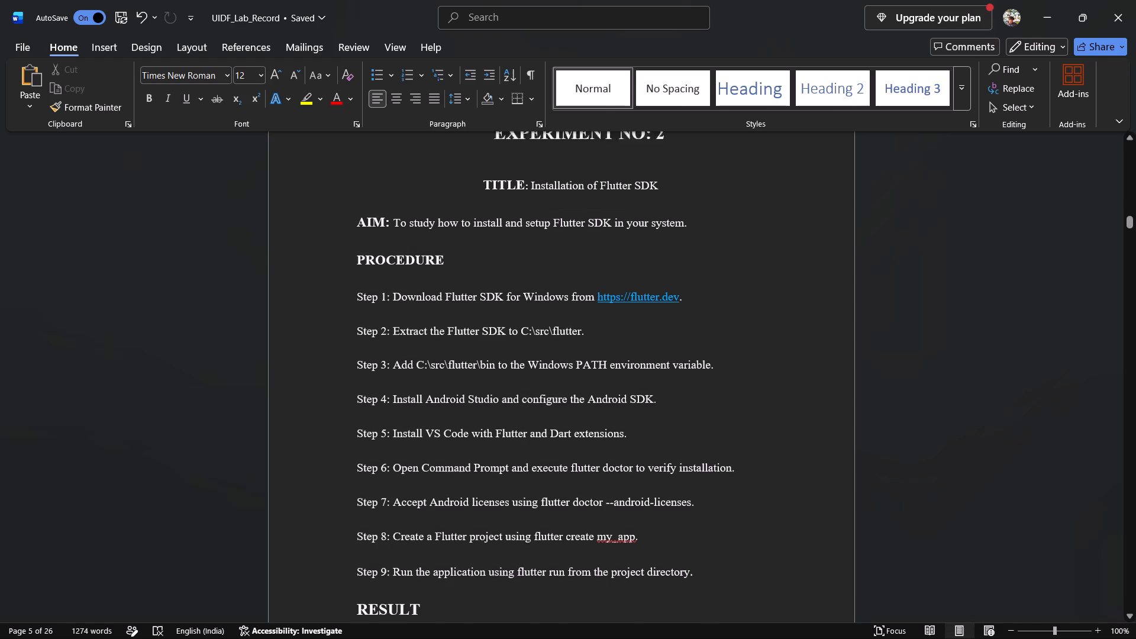
pyautogui.scroll(4, 520, 237)
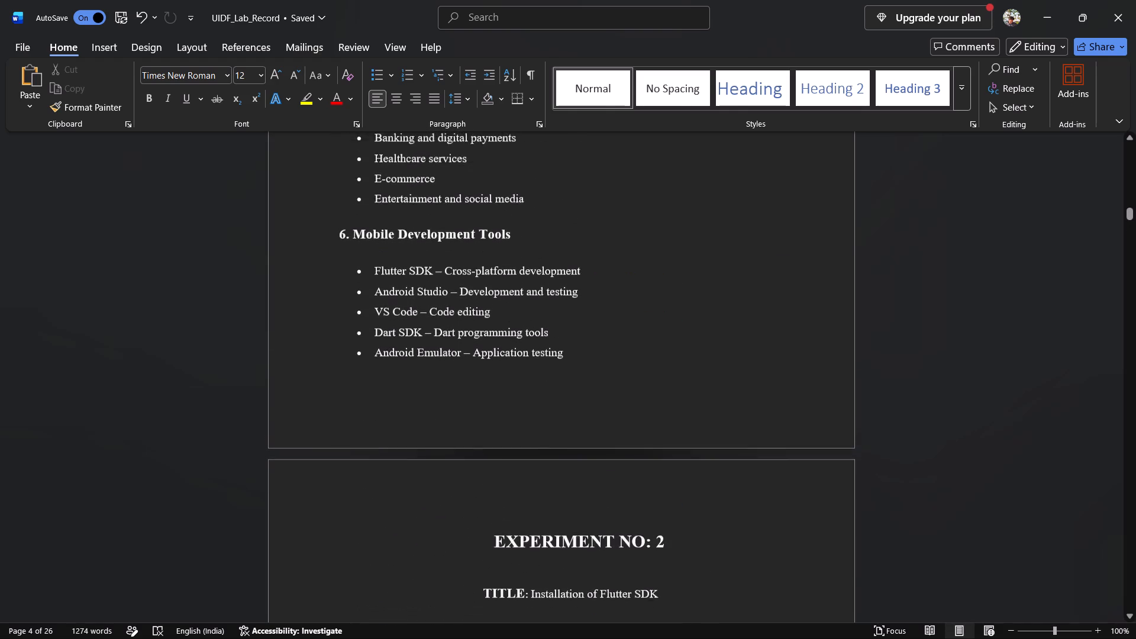
pyautogui.scroll(1, 520, 237)
pyautogui.scroll(-3, 520, 237)
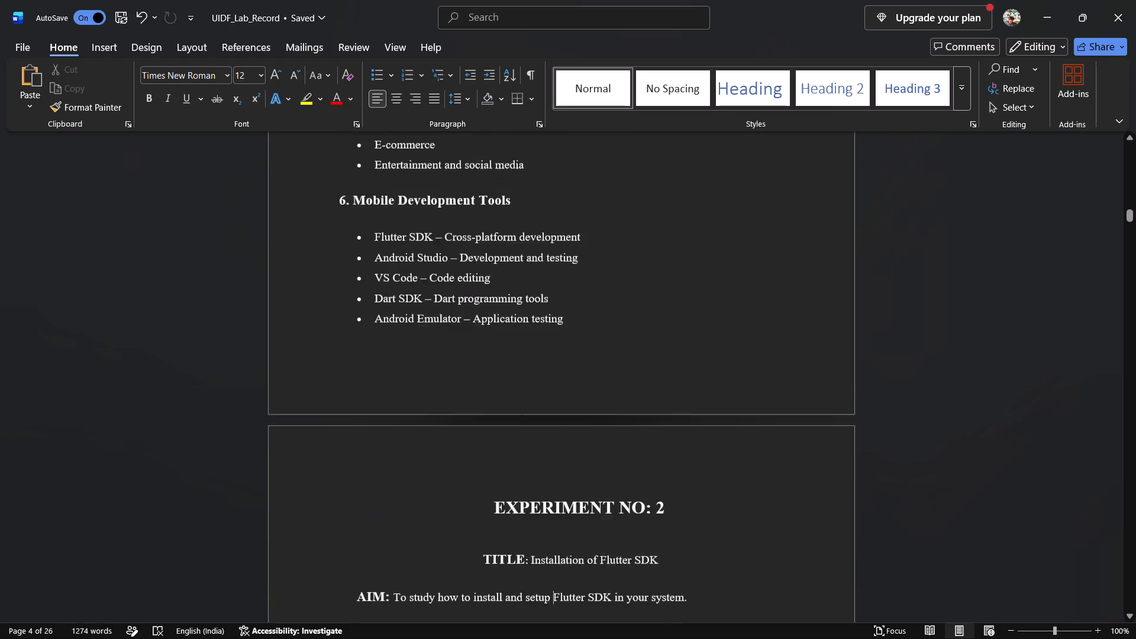
pyautogui.scroll(-1, 520, 237)
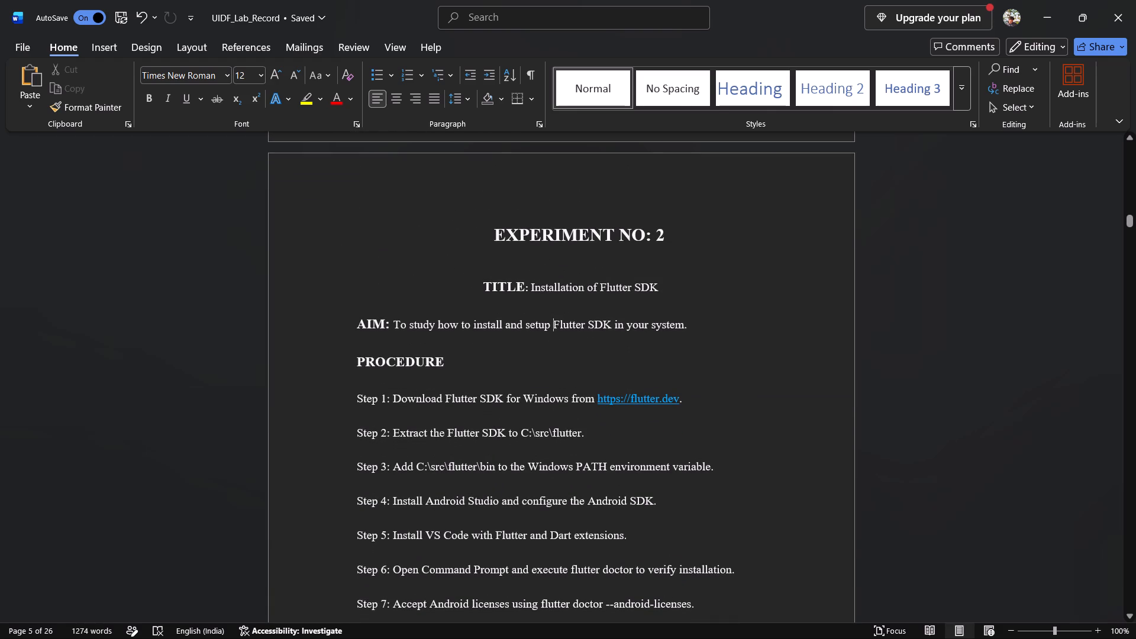
pyautogui.click(696, 319)
pyautogui.press('Return')
# Copy Experiment 1's SOFTWARE REQUIREMENTS heading and its bullet list into the blank line below Experiment 2's AIM.
pyautogui.scroll(8, 696, 319)
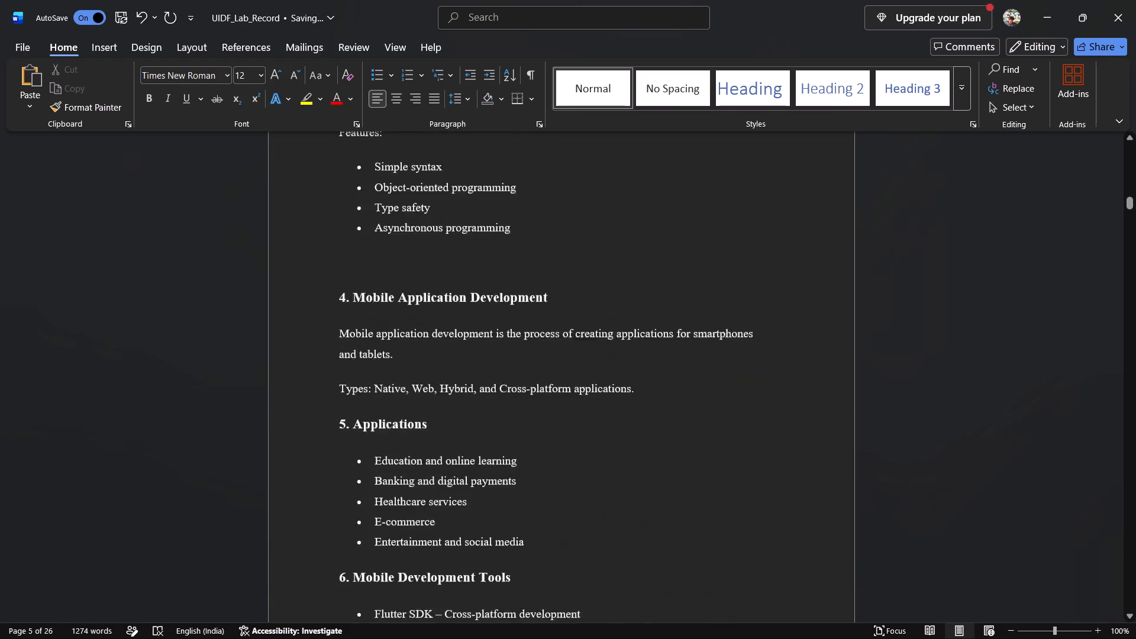
pyautogui.scroll(3, 696, 319)
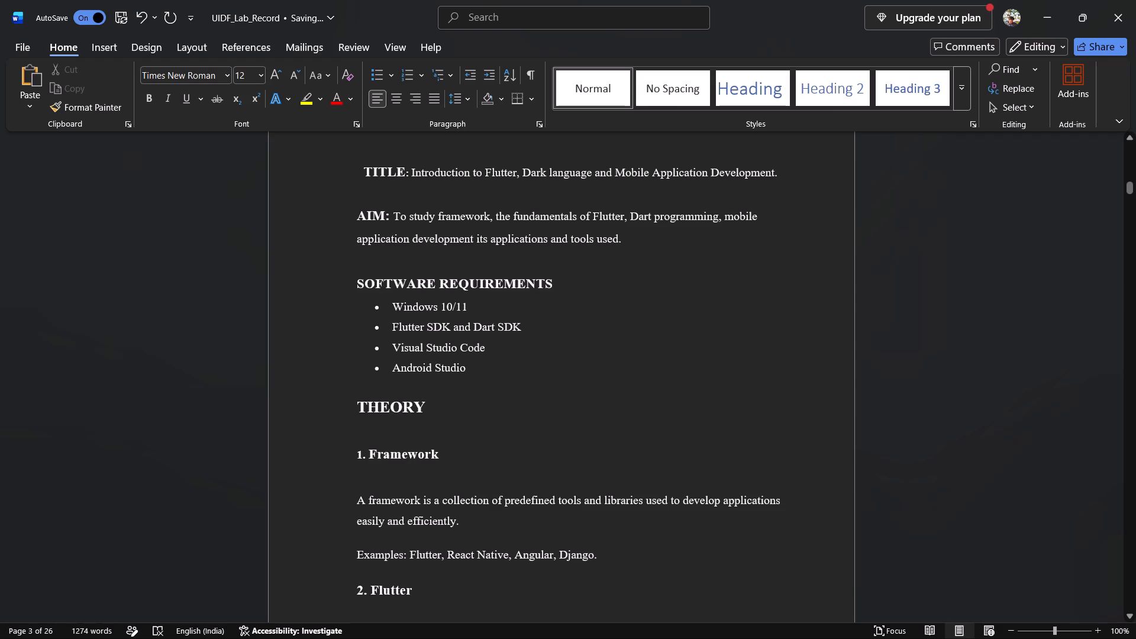
pyautogui.moveTo(476, 370); pyautogui.dragTo(353, 291)
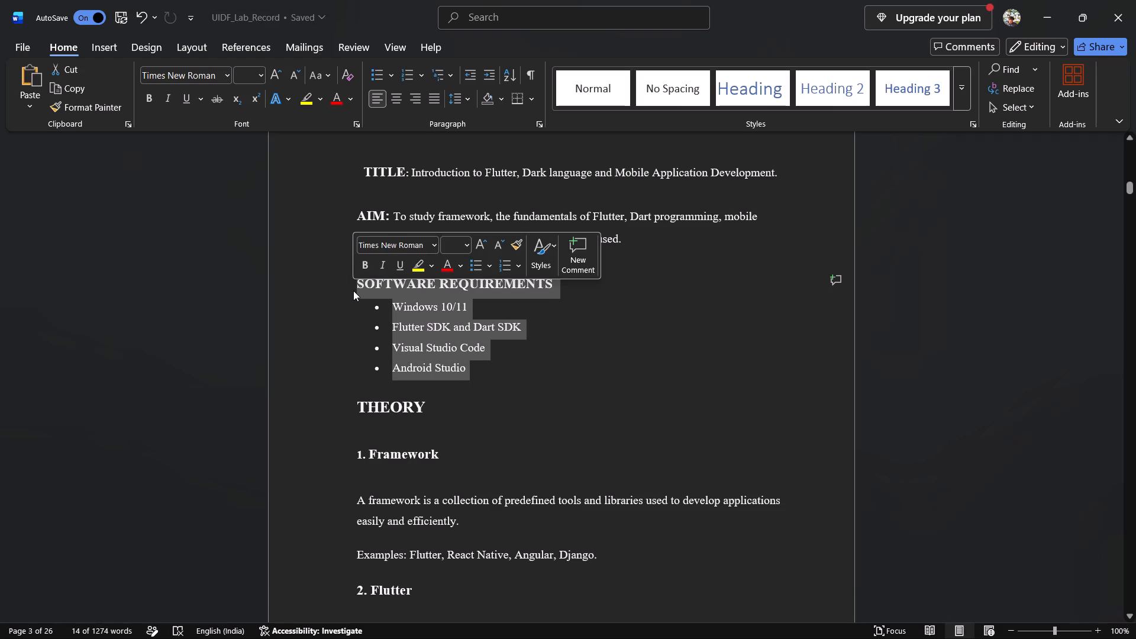
pyautogui.hotkey('ctrl', 'c')
pyautogui.scroll(-6, 353, 291)
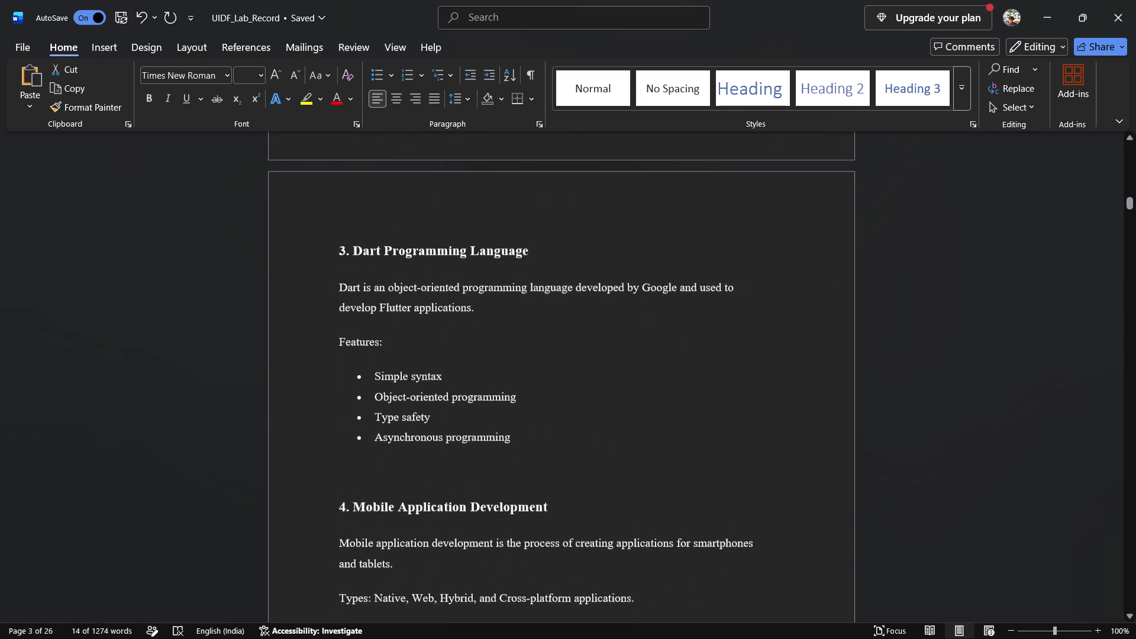
pyautogui.scroll(-1, 353, 291)
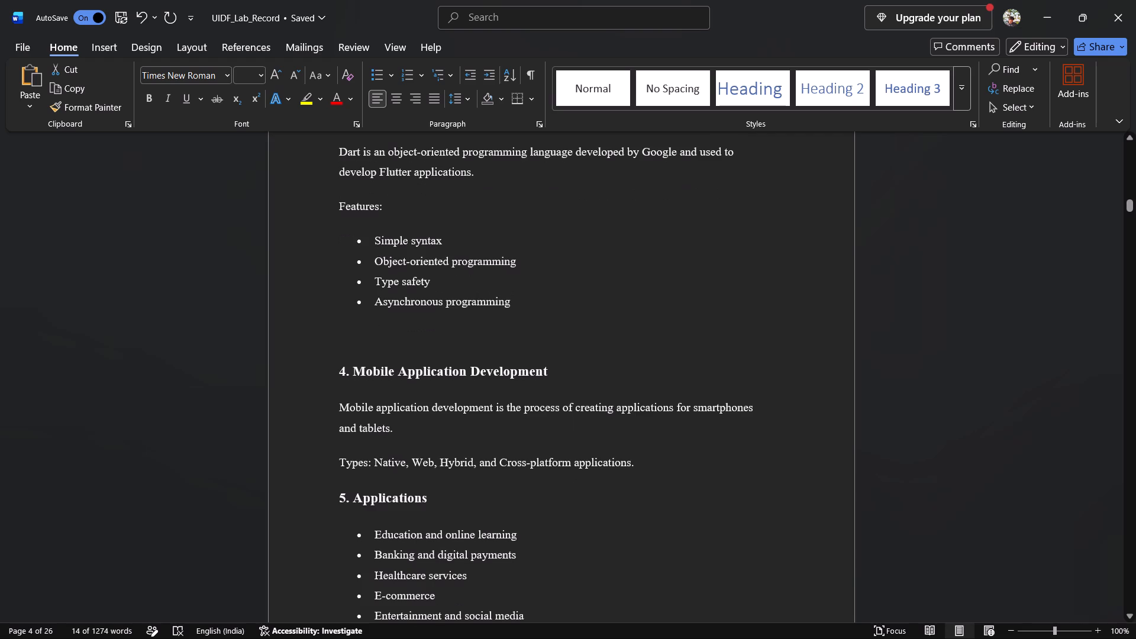
pyautogui.scroll(-4, 388, 340)
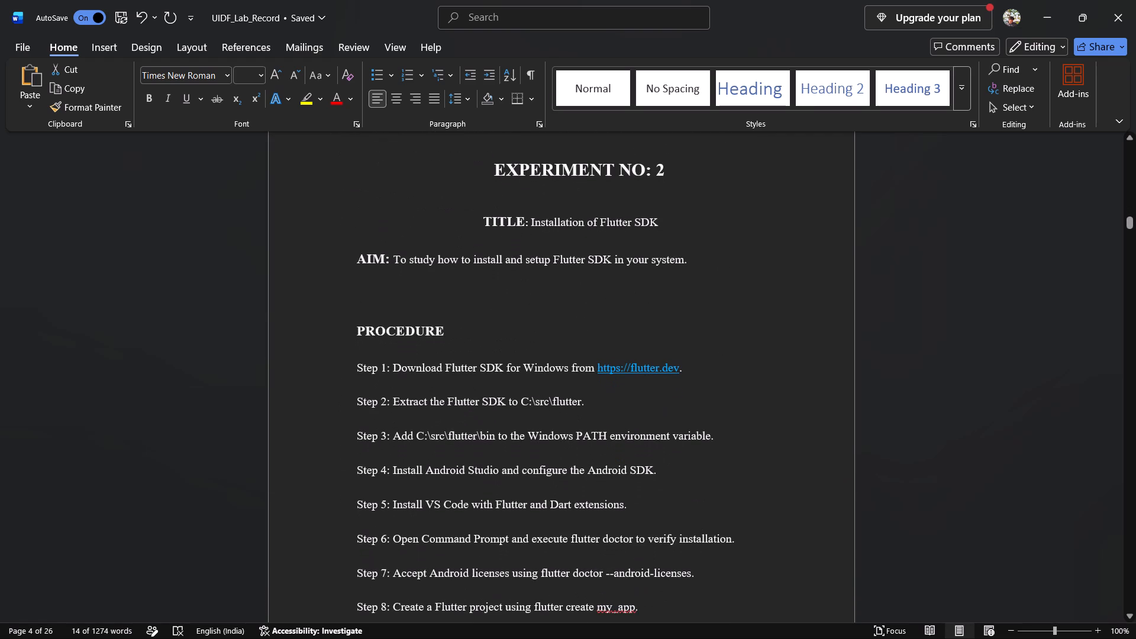
pyautogui.click(385, 282)
pyautogui.click(389, 292)
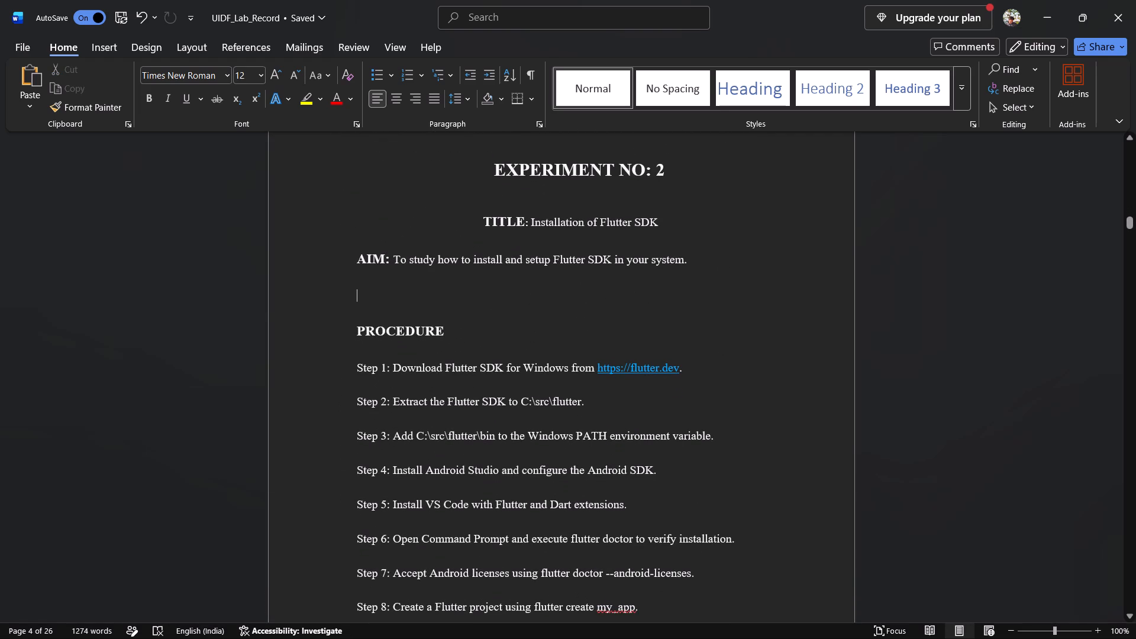
pyautogui.hotkey('ctrl', 'v')
pyautogui.doubleClick(435, 299)
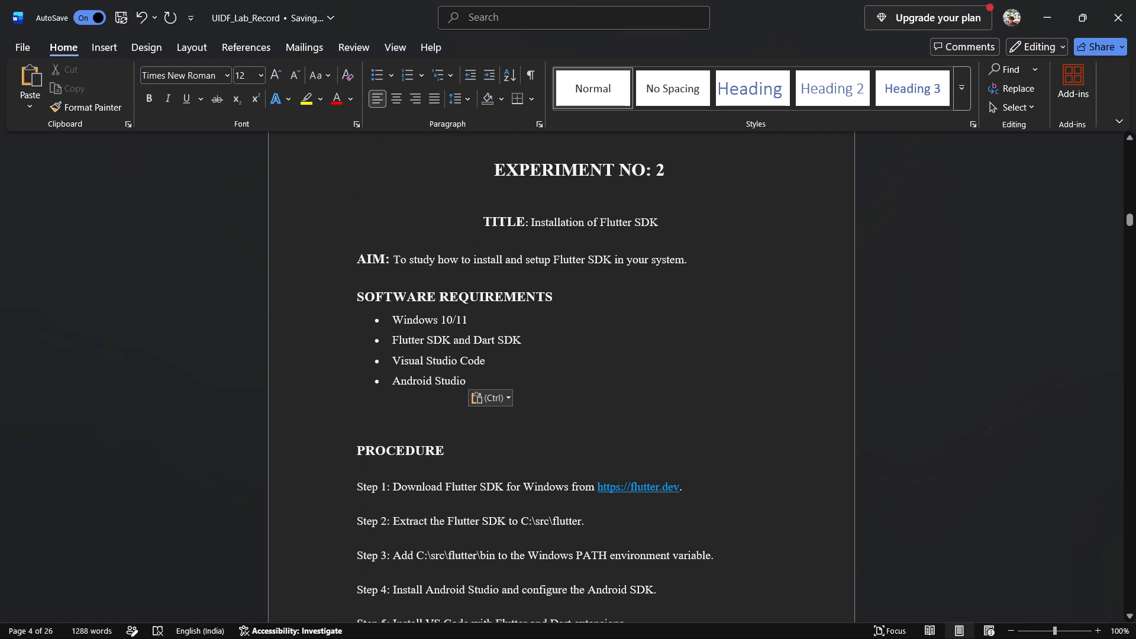
# Delete the blank line between Experiment 2's software requirements list and its PROCEDURE heading.
pyautogui.click(412, 433)
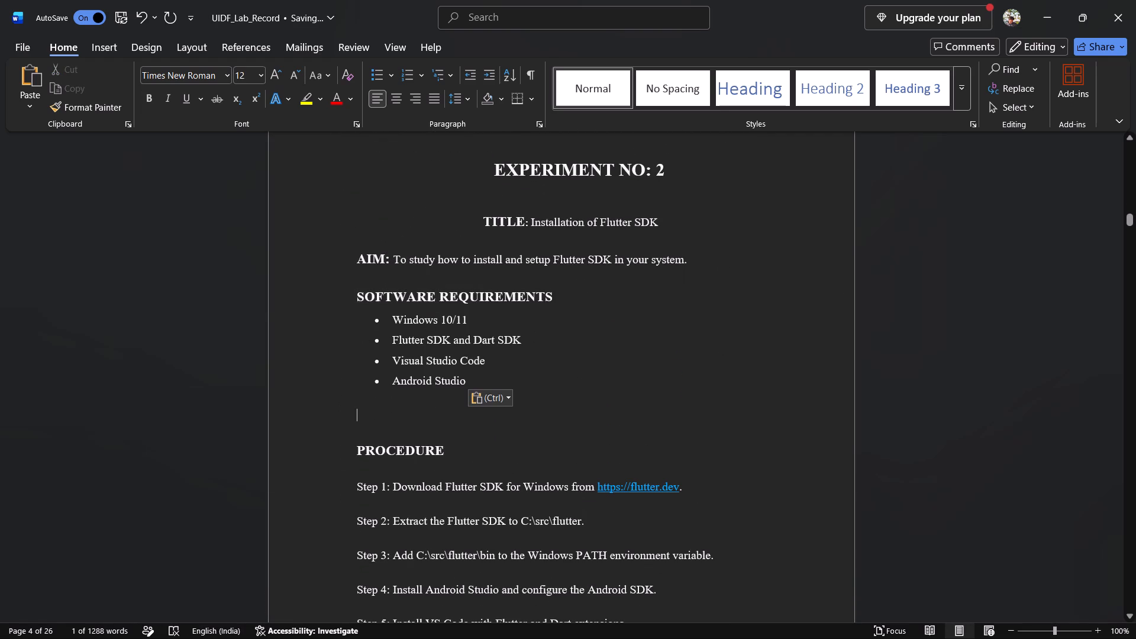
pyautogui.press('BackSpace')
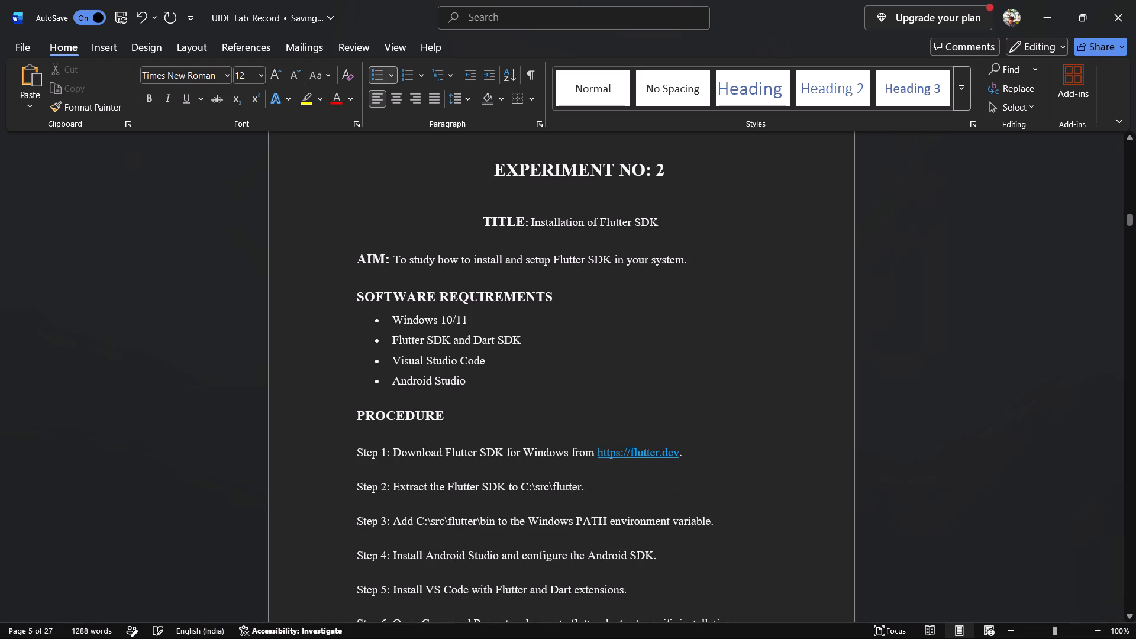
# Remove the empty page between Experiment 2's RESULT section and the EXPERIMENT NO: 3 heading.
pyautogui.click(477, 410)
pyautogui.scroll(-1, 477, 410)
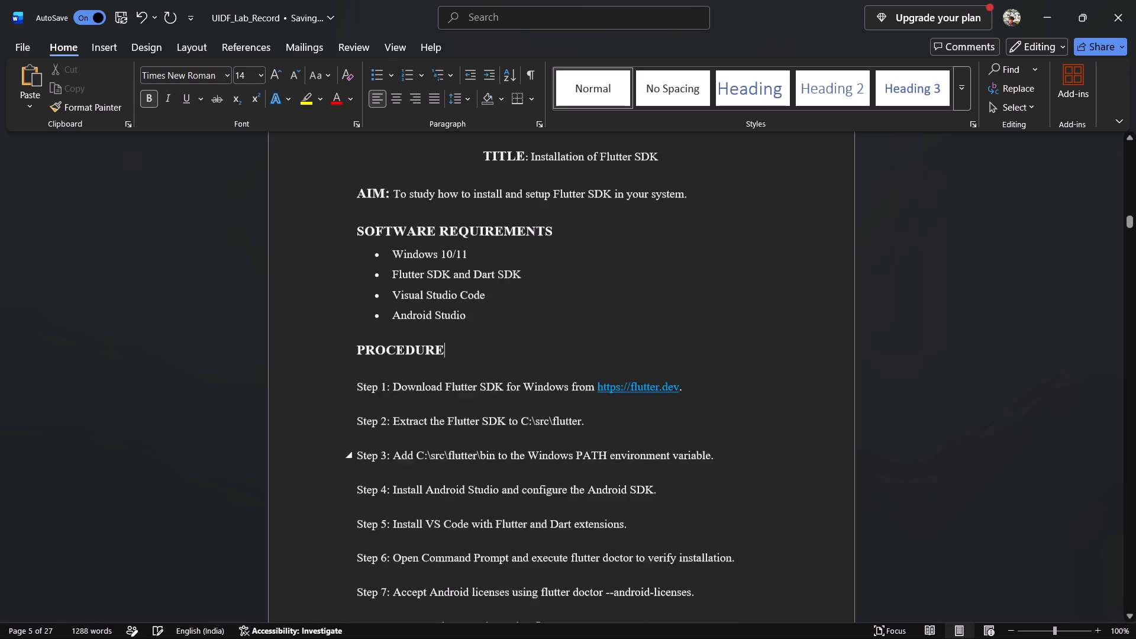
pyautogui.scroll(-3, 477, 410)
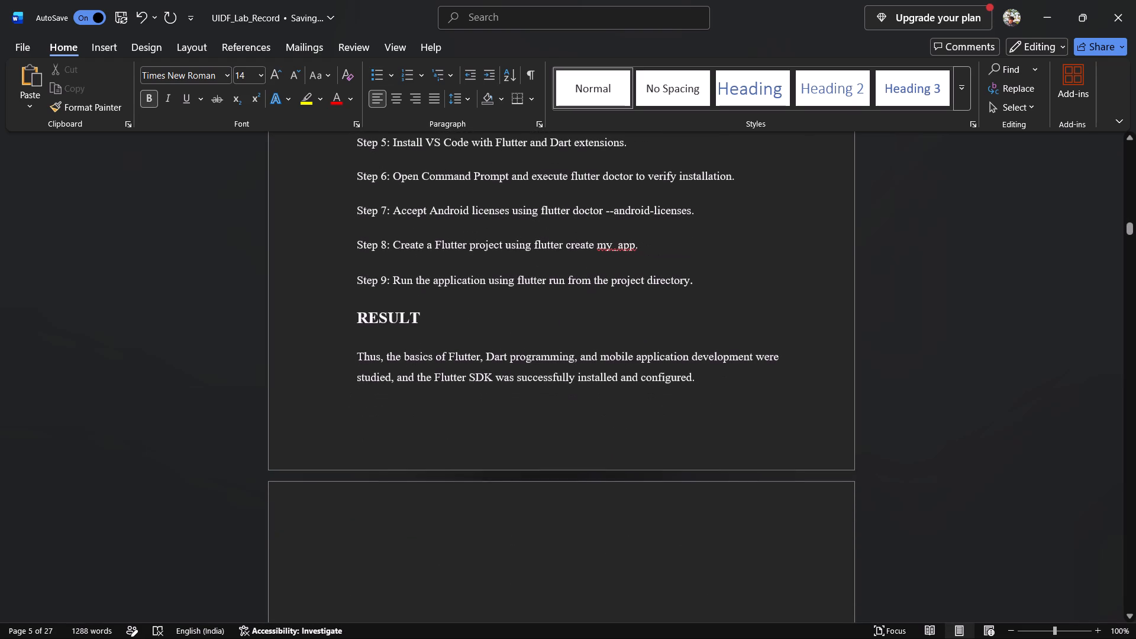
pyautogui.scroll(-2, 577, 417)
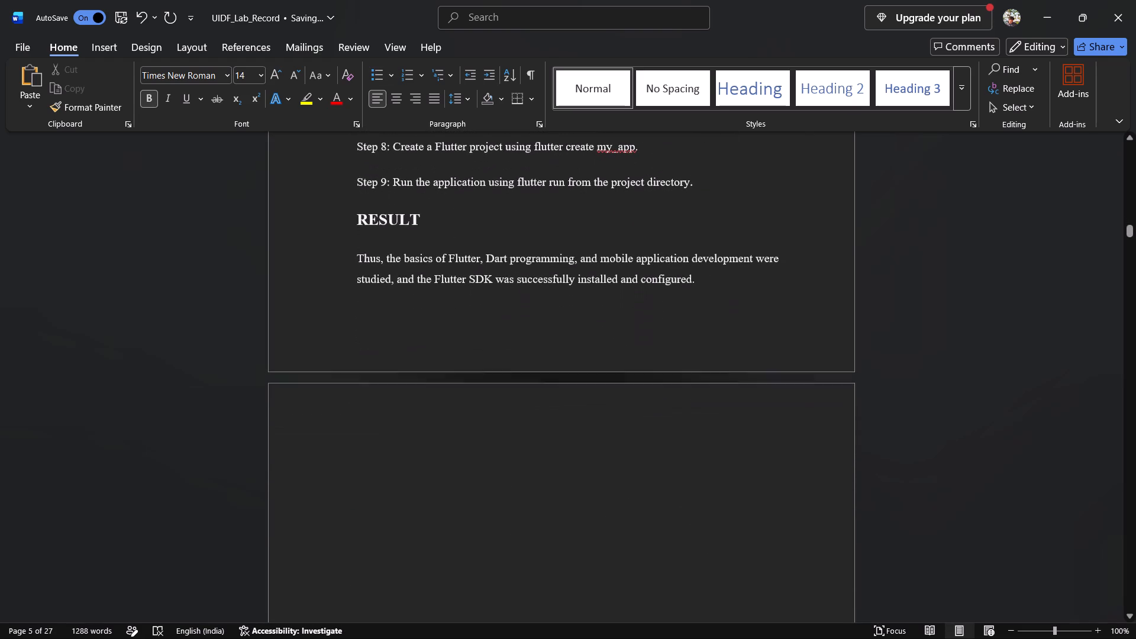
pyautogui.click(495, 470)
pyautogui.scroll(-4, 495, 470)
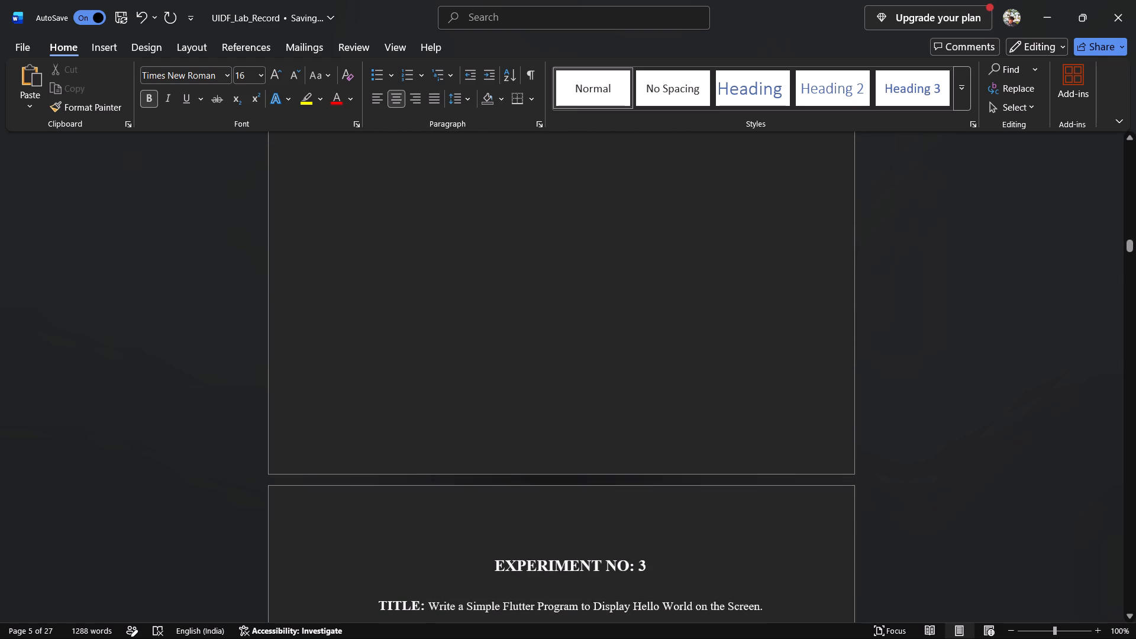
pyautogui.click(479, 566)
pyautogui.press('BackSpace')
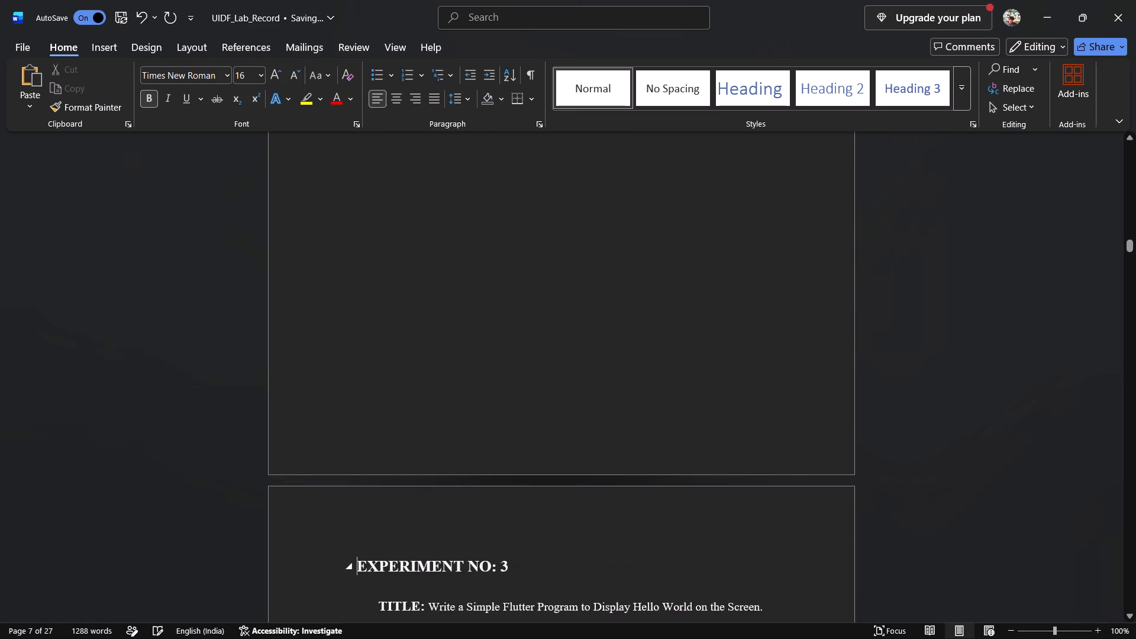
pyautogui.press('BackSpace')
# Centre the EXPERIMENT NO: 3 heading again.
pyautogui.scroll(1, 479, 566)
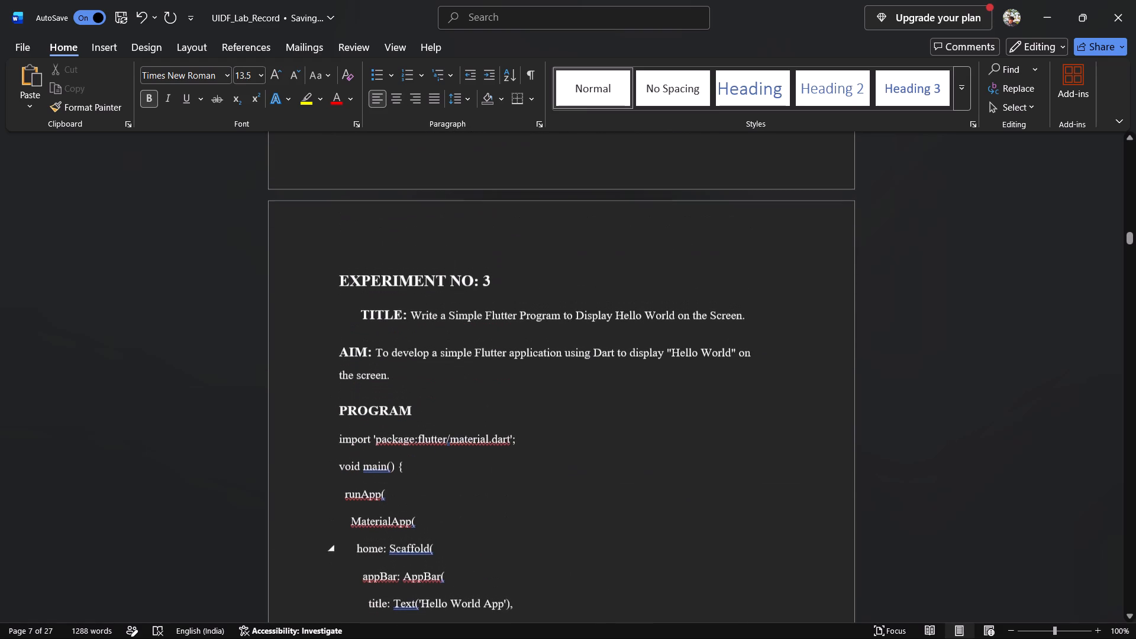
pyautogui.scroll(1, 532, 298)
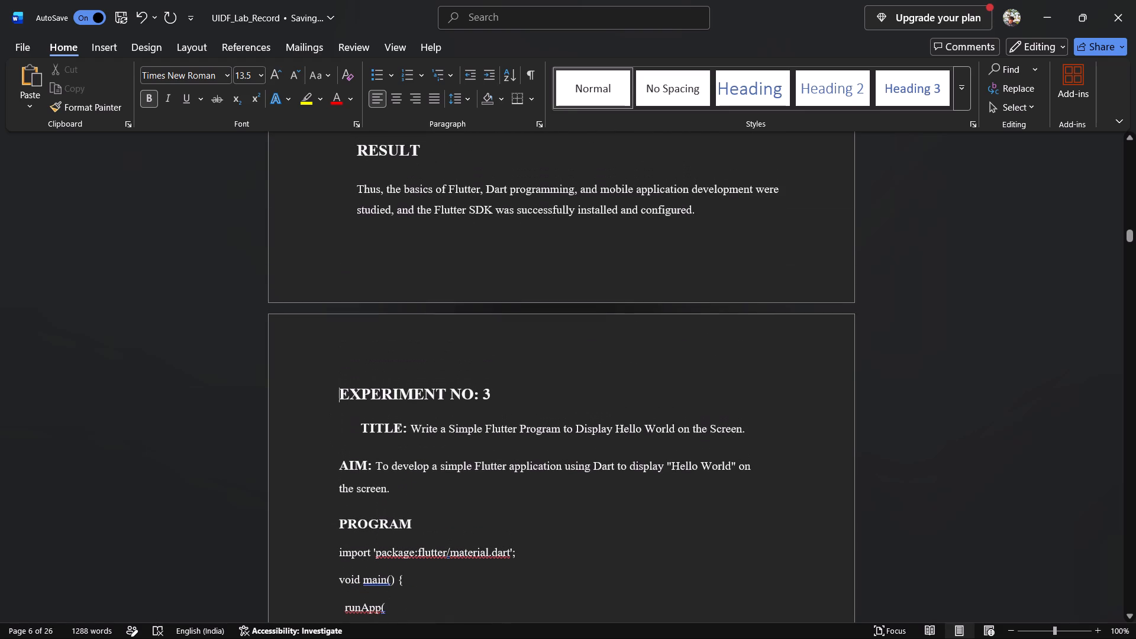
pyautogui.click(517, 392)
pyautogui.moveTo(517, 392); pyautogui.dragTo(370, 389)
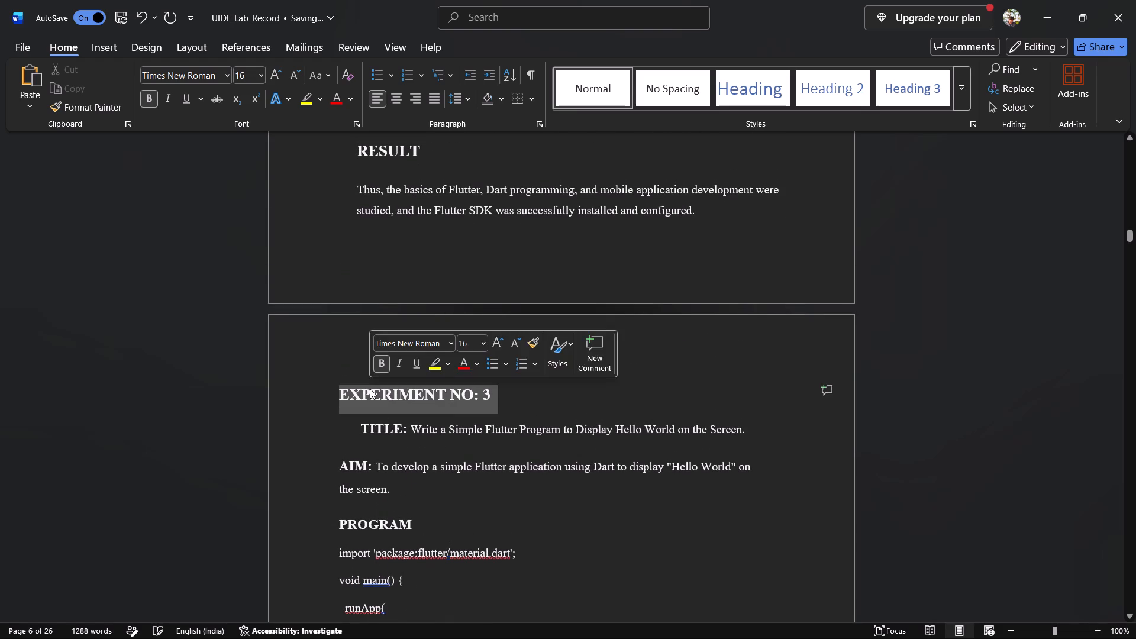
pyautogui.click(399, 100)
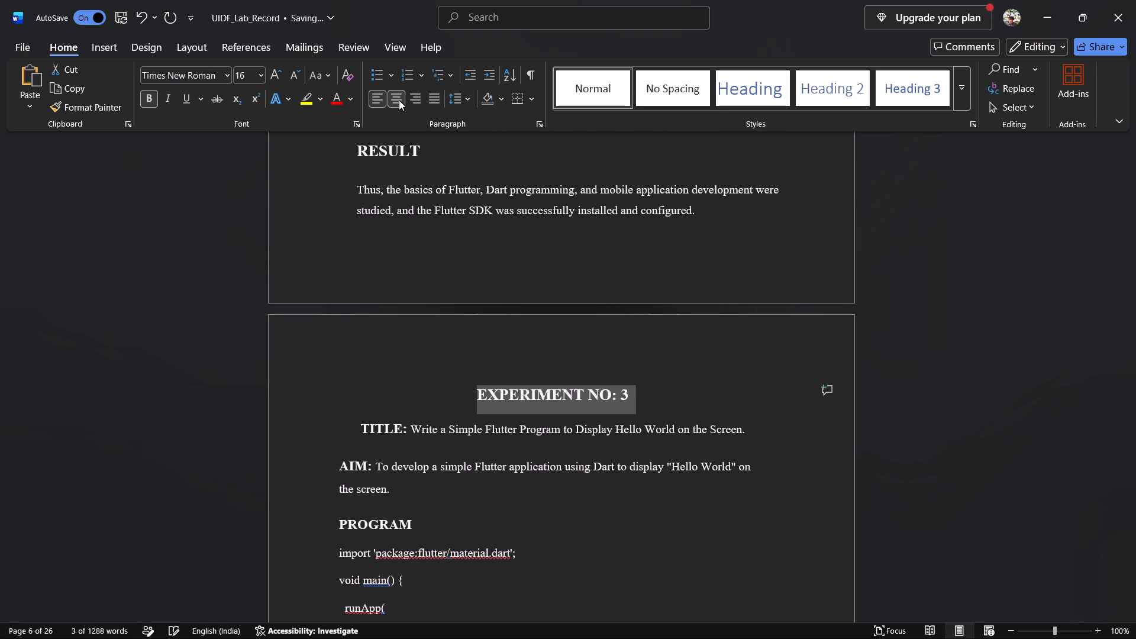
pyautogui.click(434, 346)
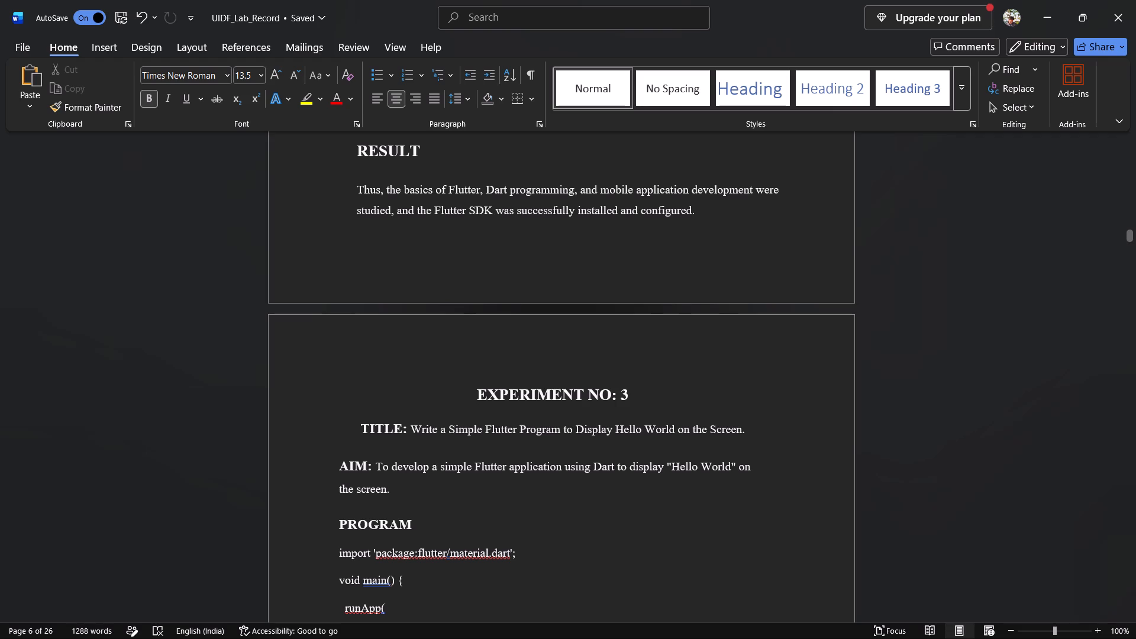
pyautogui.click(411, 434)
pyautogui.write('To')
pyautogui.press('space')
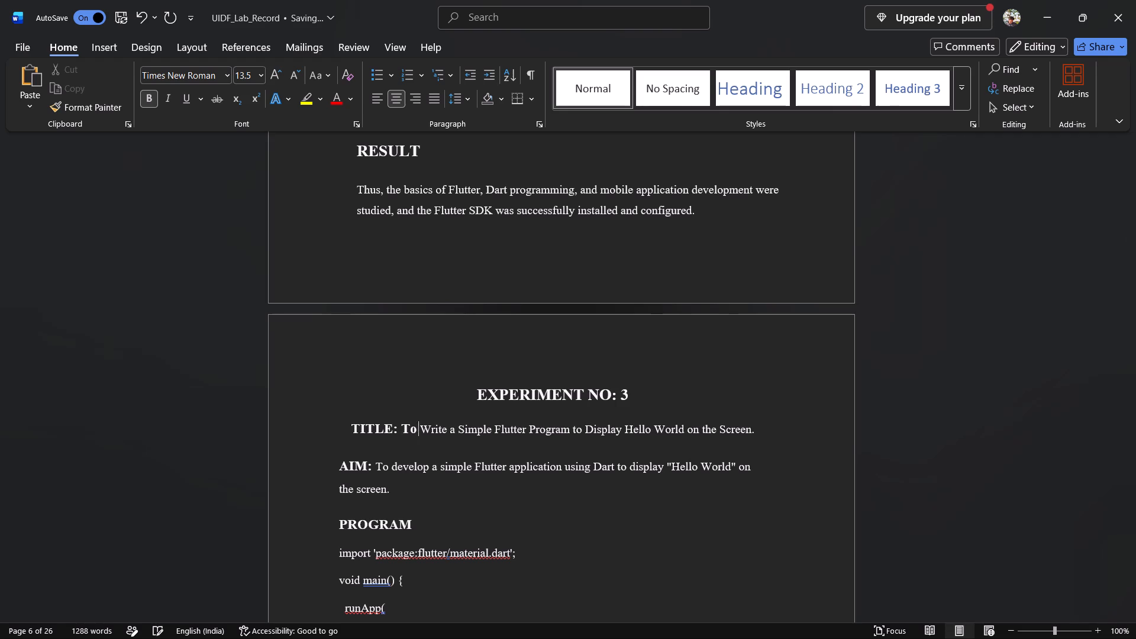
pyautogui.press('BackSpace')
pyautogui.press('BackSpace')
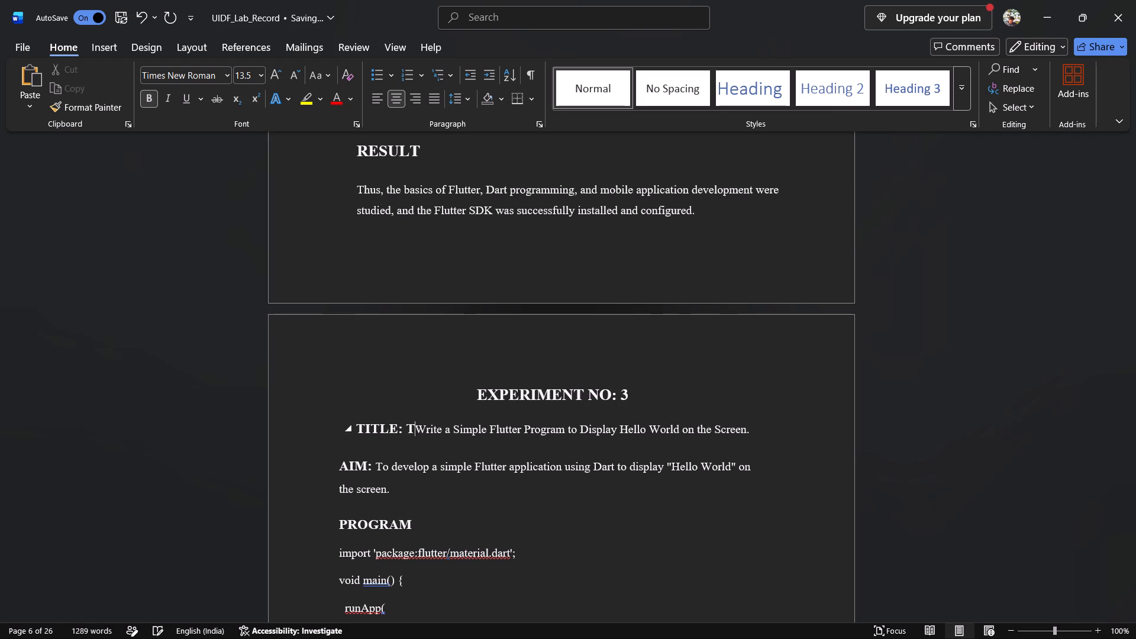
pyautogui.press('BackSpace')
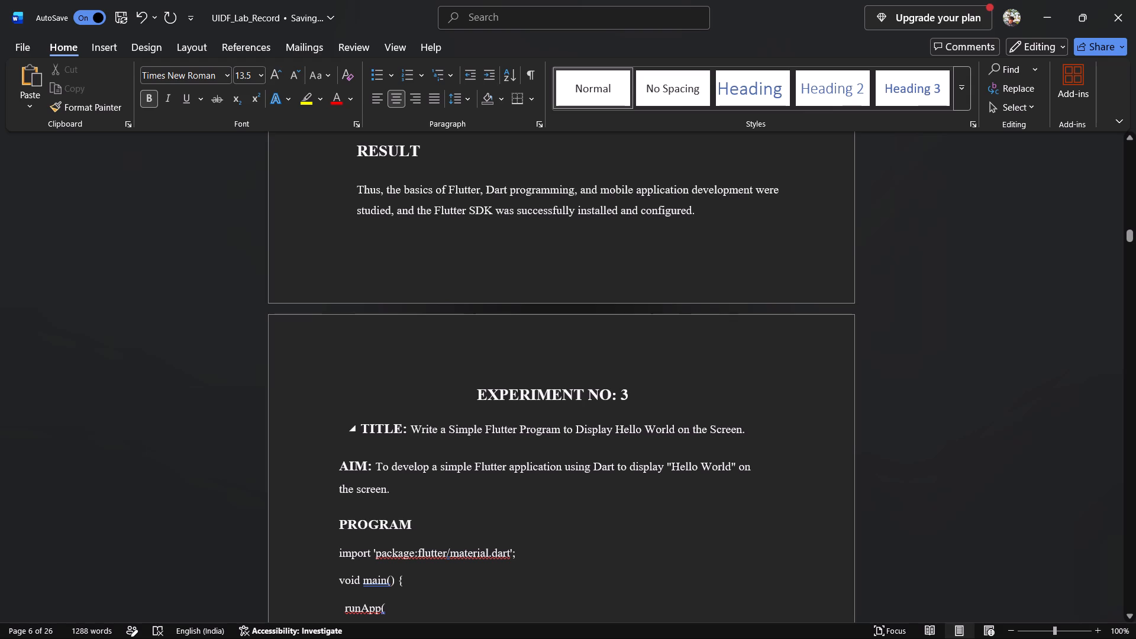
# Insert "To" before "Write a Simple Flutter Program" in Experiment 3's TITLE line.
pyautogui.moveTo(433, 431); pyautogui.dragTo(418, 430)
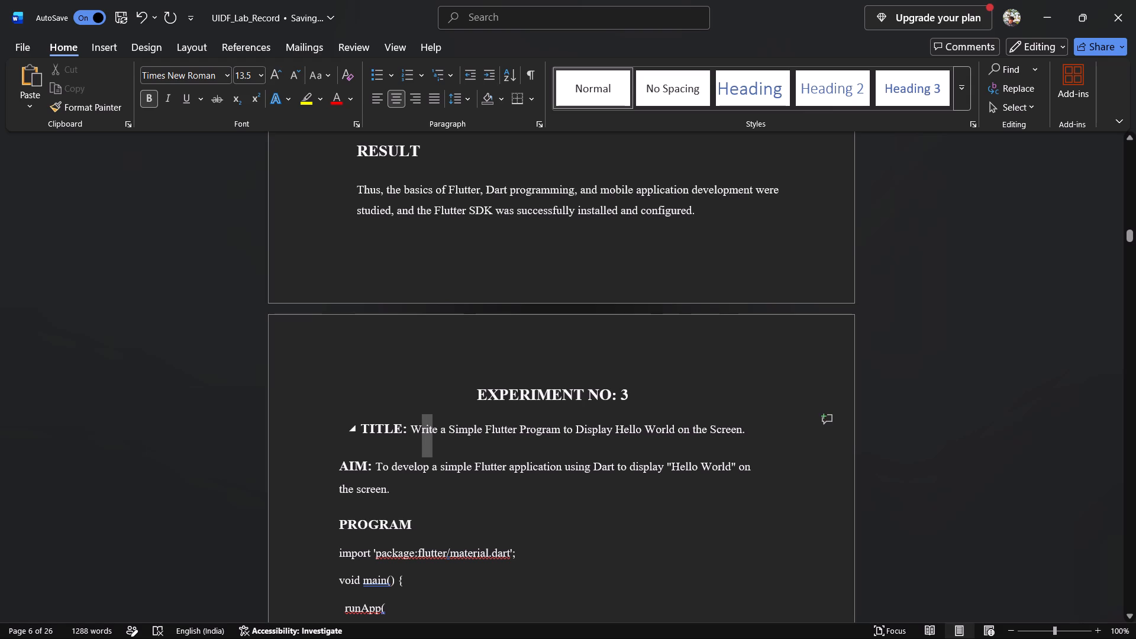
pyautogui.moveTo(418, 430); pyautogui.dragTo(412, 430)
pyautogui.click(412, 430)
pyautogui.write('To')
pyautogui.press('space')
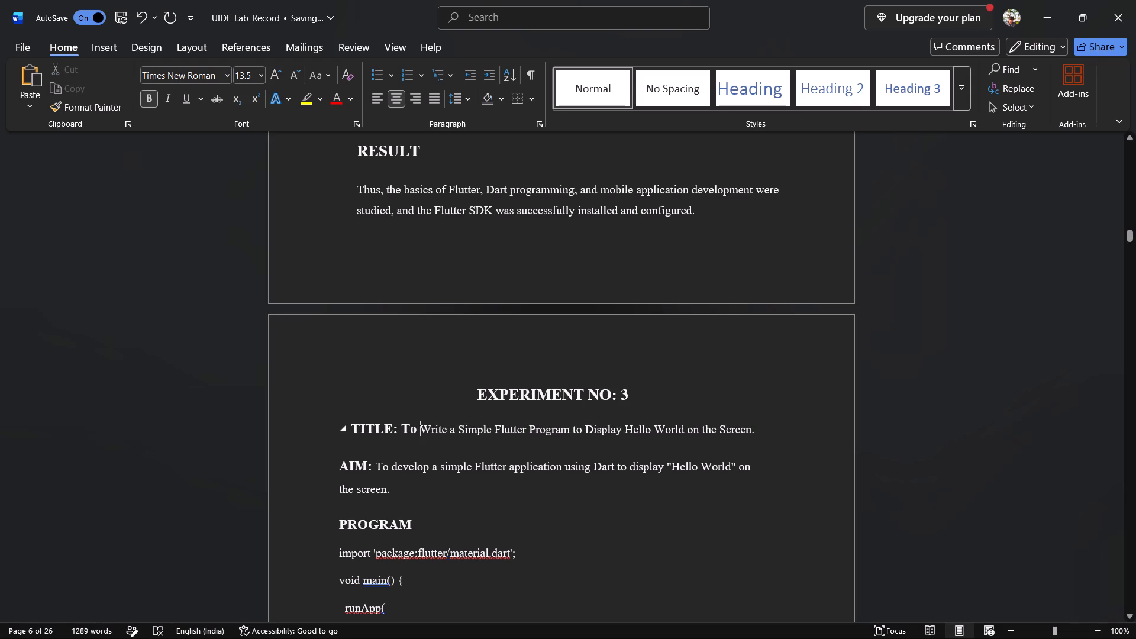
# Format the word "To" in Experiment 3's TITLE line as 12 pt without bold.
pyautogui.moveTo(401, 428); pyautogui.dragTo(409, 431)
pyautogui.moveTo(409, 431); pyautogui.dragTo(416, 433)
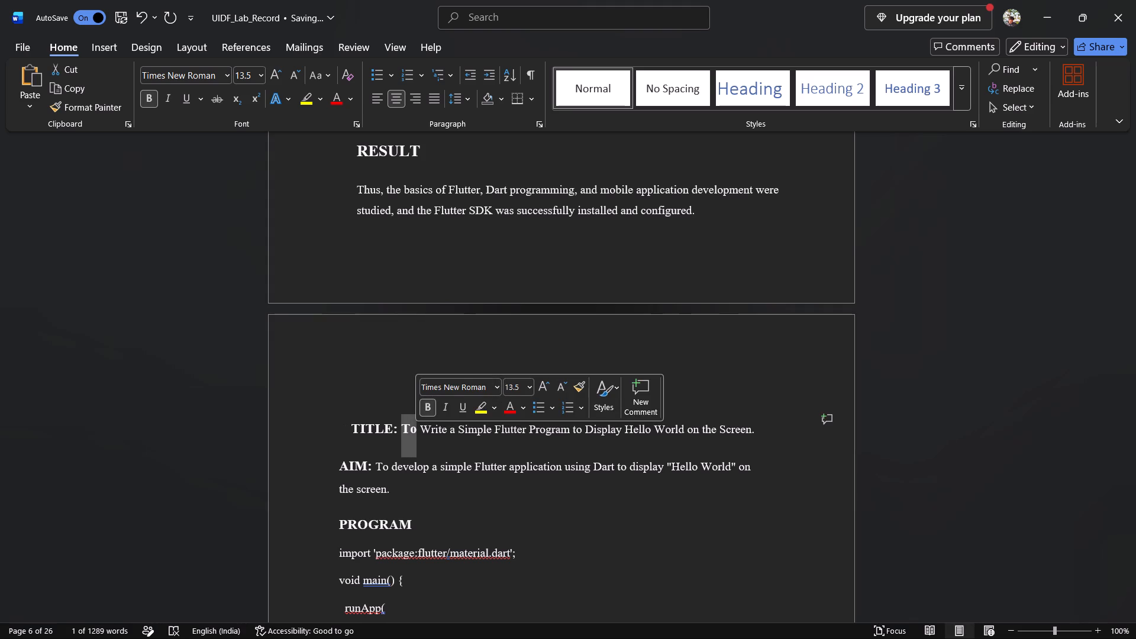
pyautogui.click(517, 385)
pyautogui.press('BackSpace')
pyautogui.write('12')
pyautogui.click(430, 408)
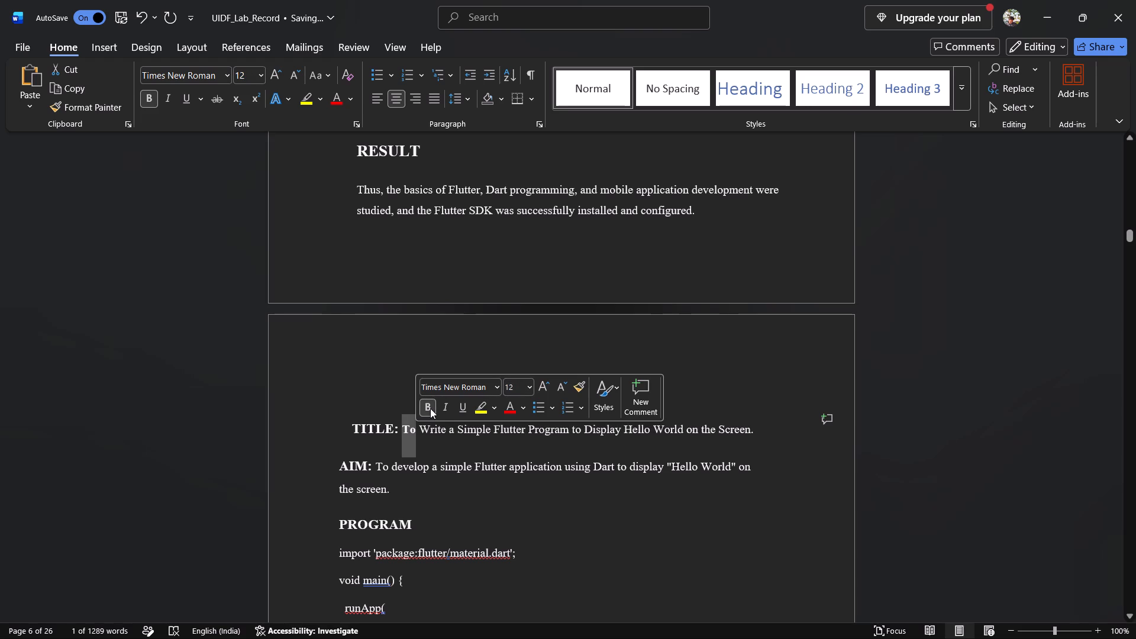
pyautogui.click(430, 408)
pyautogui.click(348, 401)
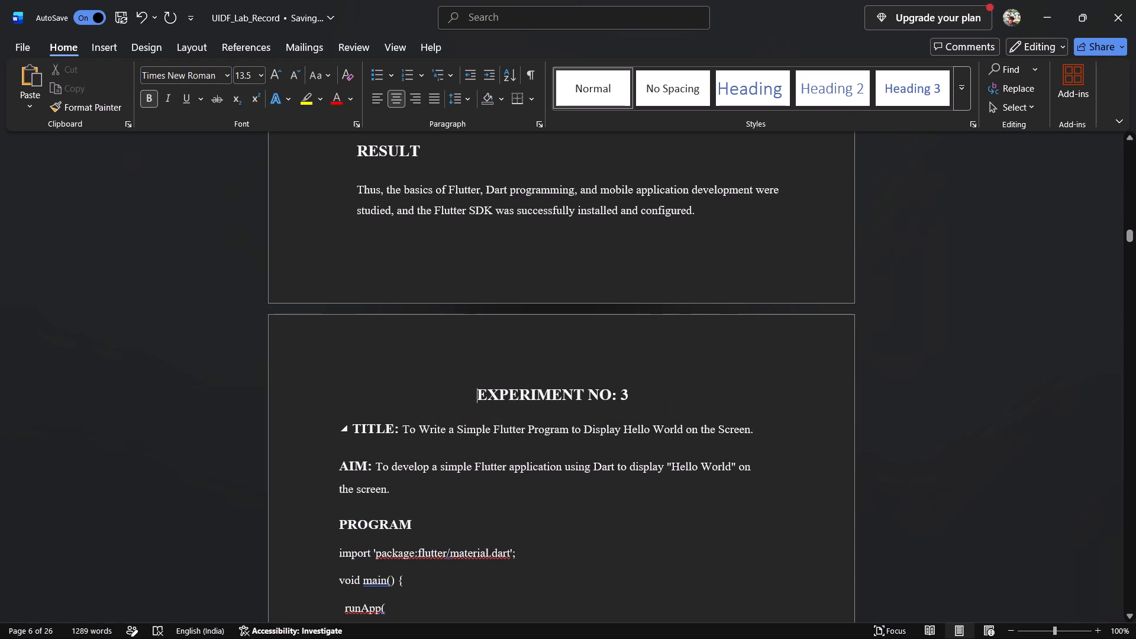
# Review Experiment 3's title, aim and program code through to the closing brace.
pyautogui.scroll(-1, 509, 442)
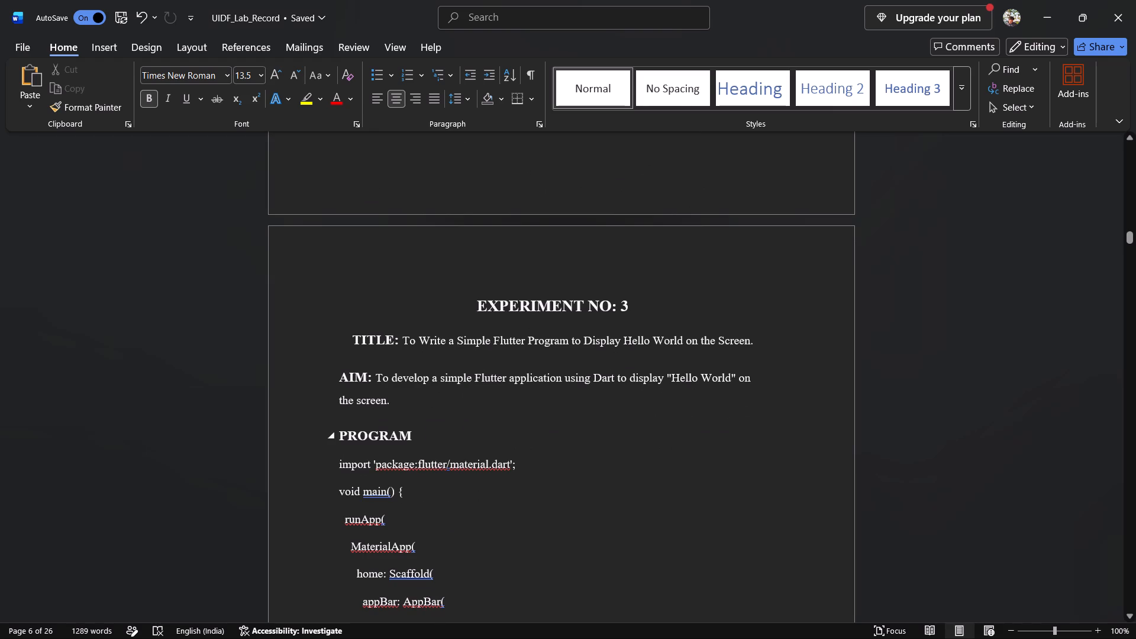
pyautogui.scroll(-2, 627, 405)
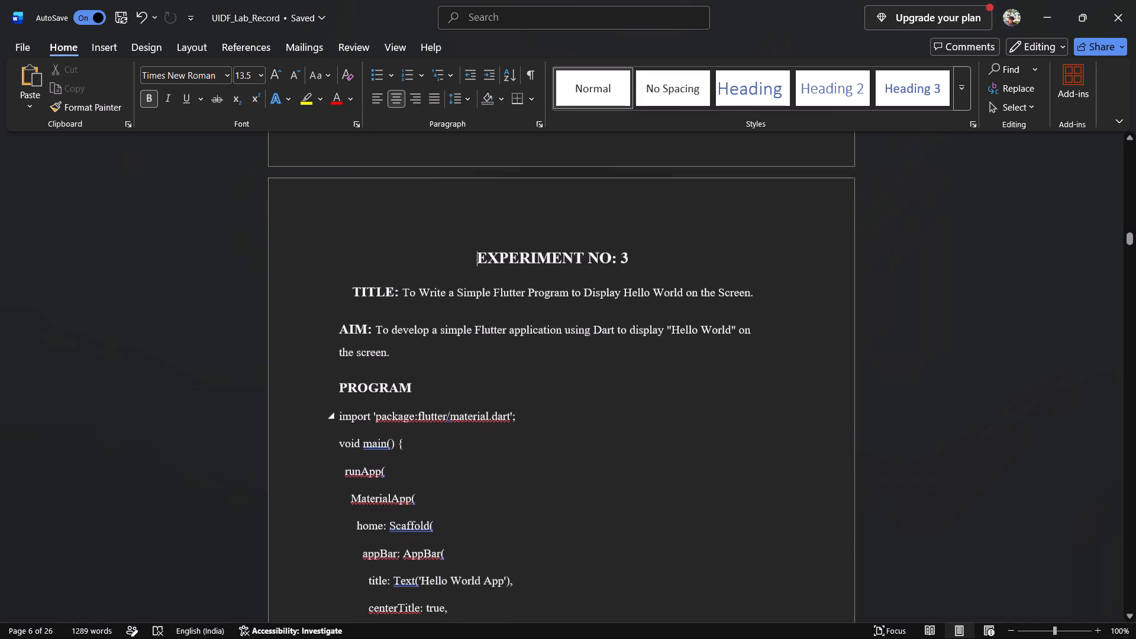
pyautogui.scroll(-1, 627, 405)
pyautogui.scroll(-1, 562, 389)
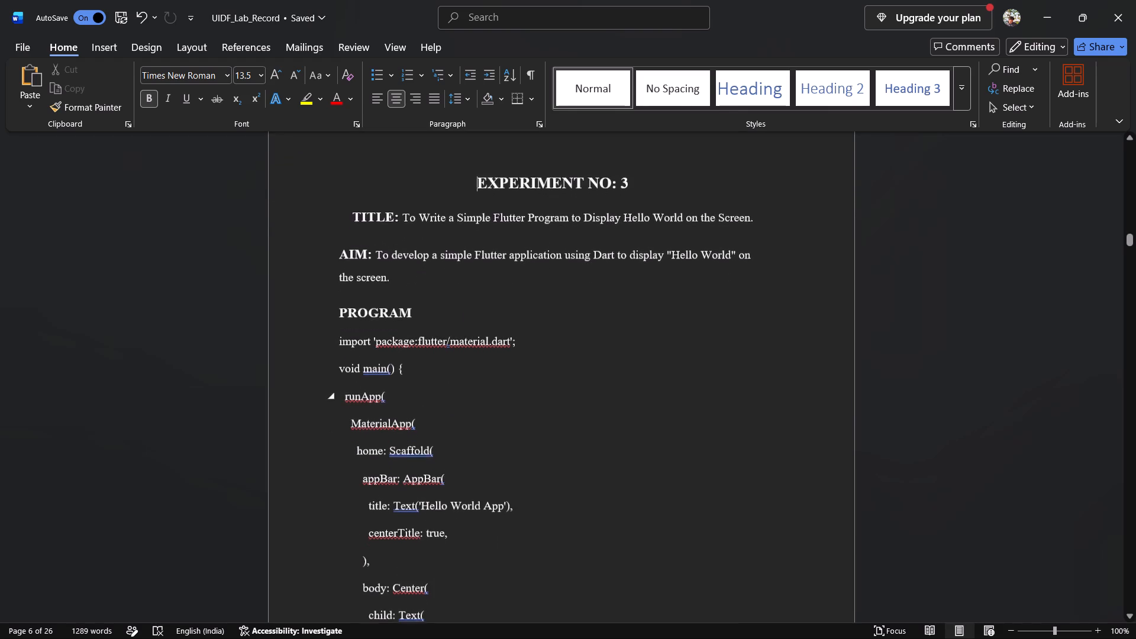
pyautogui.scroll(-1, 534, 382)
pyautogui.scroll(-1, 522, 324)
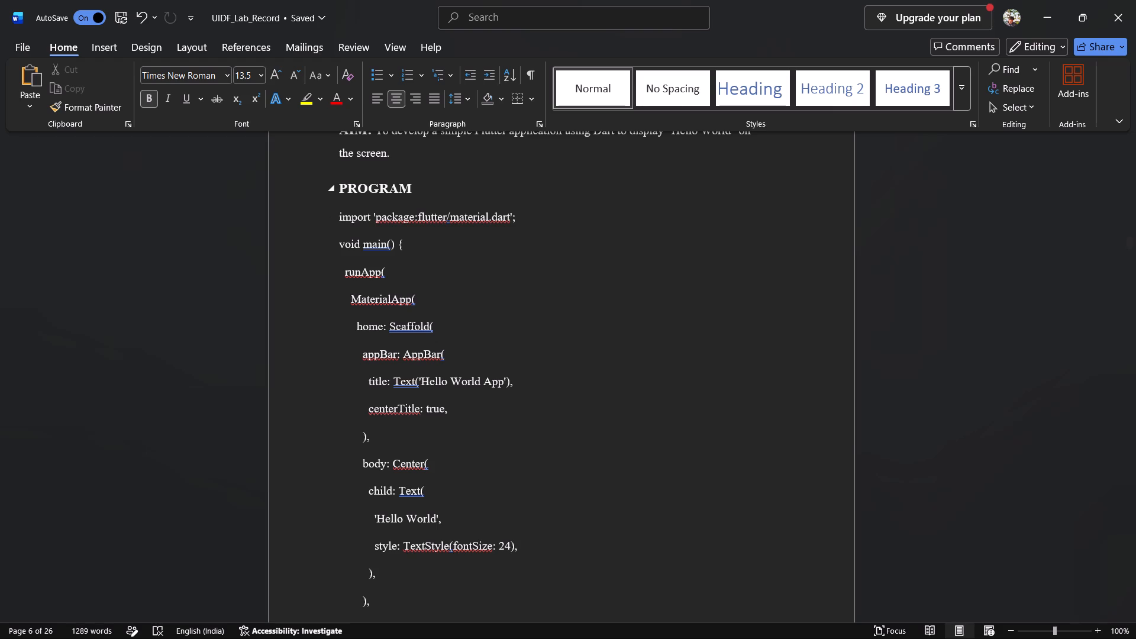
pyautogui.scroll(-1, 401, 209)
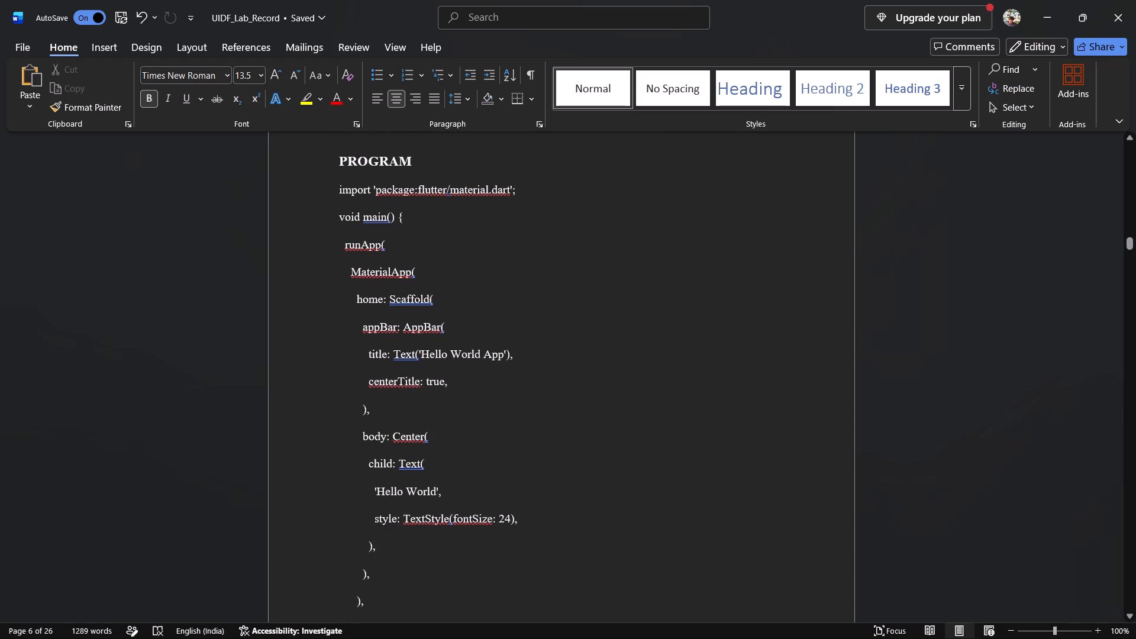
pyautogui.scroll(-2, 421, 248)
pyautogui.scroll(-1, 424, 317)
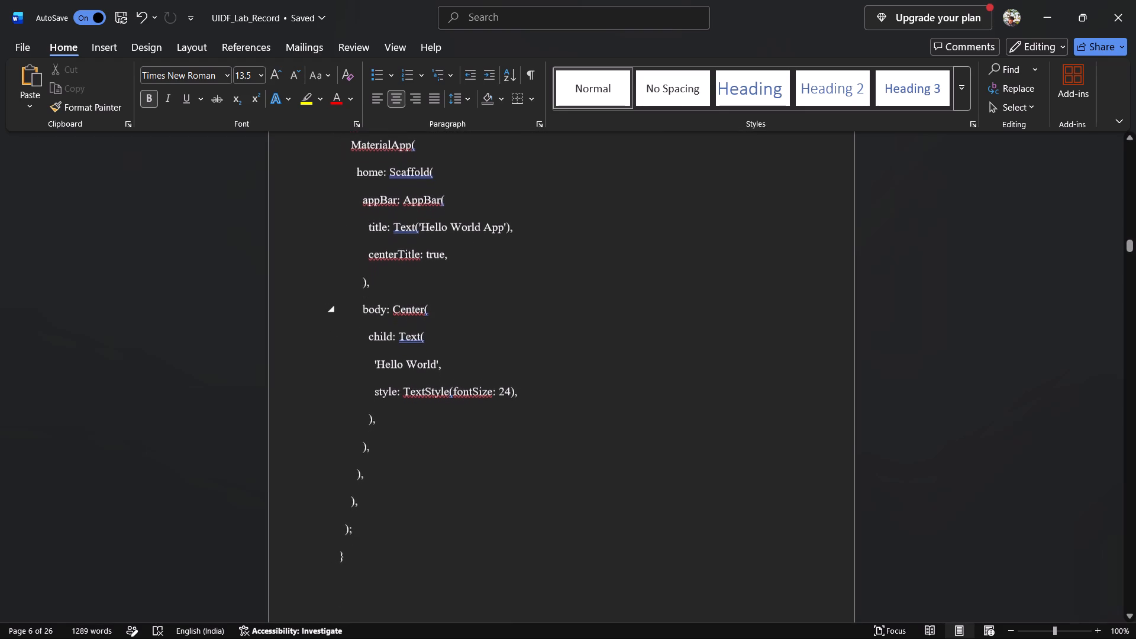
# Change "Write" to lowercase "write" in Experiment 3's TITLE line.
pyautogui.scroll(3, 424, 317)
pyautogui.scroll(-1, 424, 317)
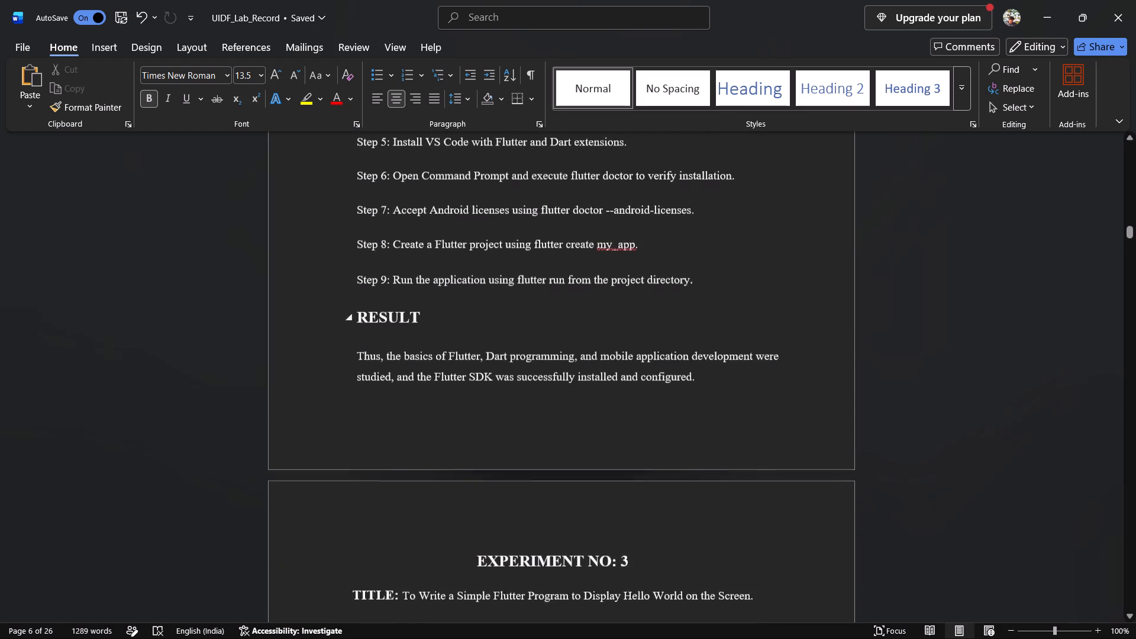
pyautogui.scroll(-1, 424, 317)
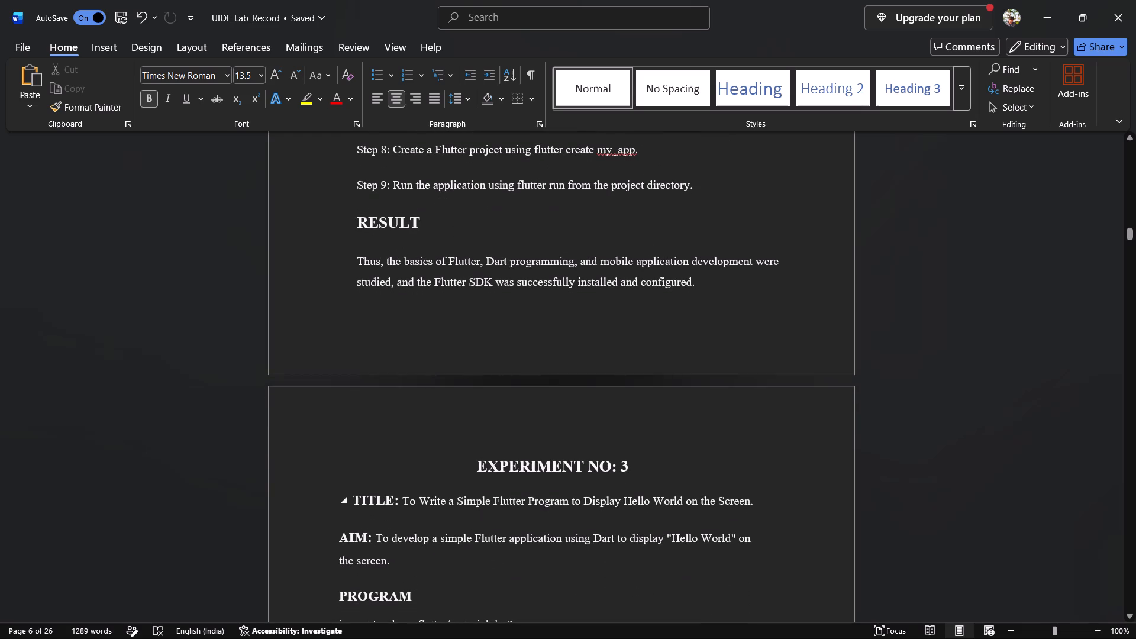
pyautogui.scroll(-1, 584, 517)
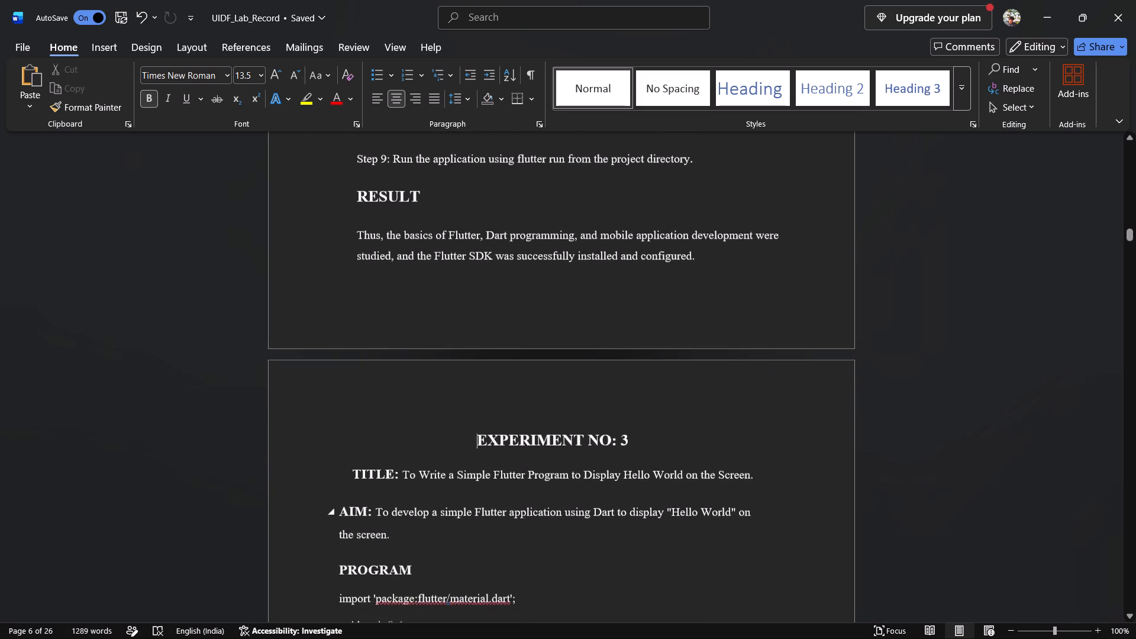
pyautogui.scroll(-1, 584, 517)
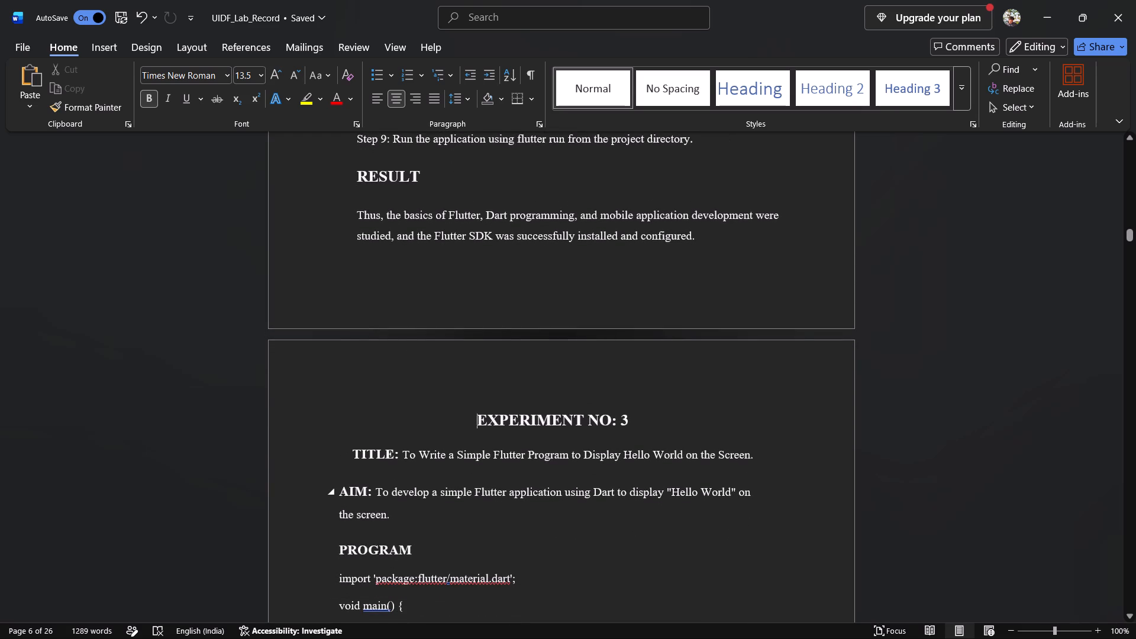
pyautogui.scroll(-1, 517, 493)
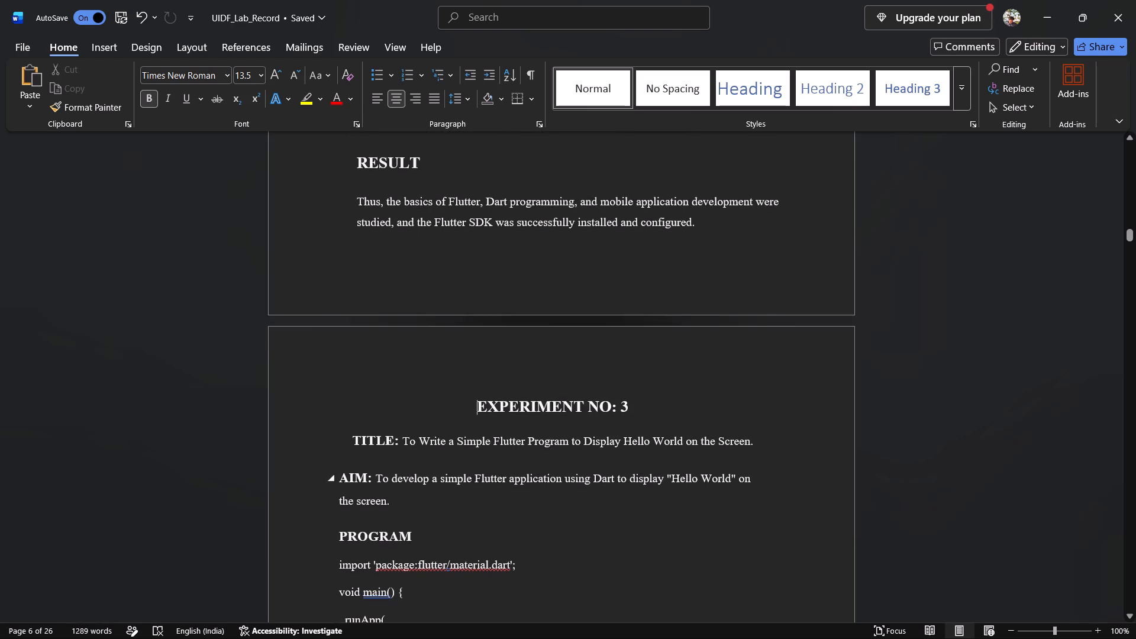
pyautogui.scroll(-1, 573, 497)
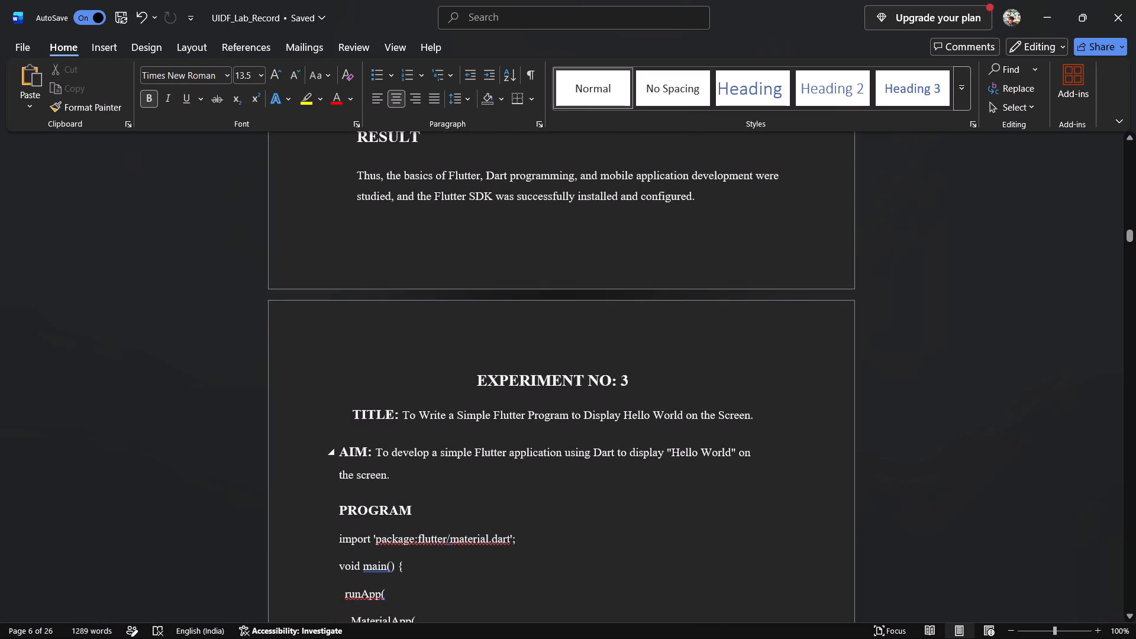
pyautogui.scroll(-1, 531, 438)
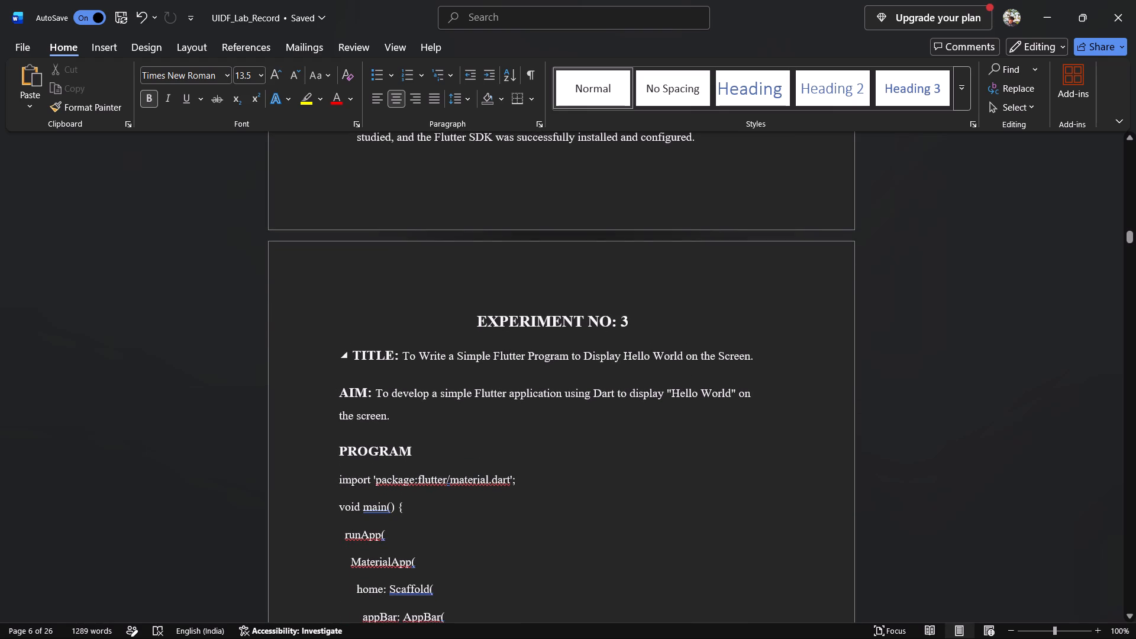
pyautogui.click(430, 354)
pyautogui.press('BackSpace')
pyautogui.press('w')
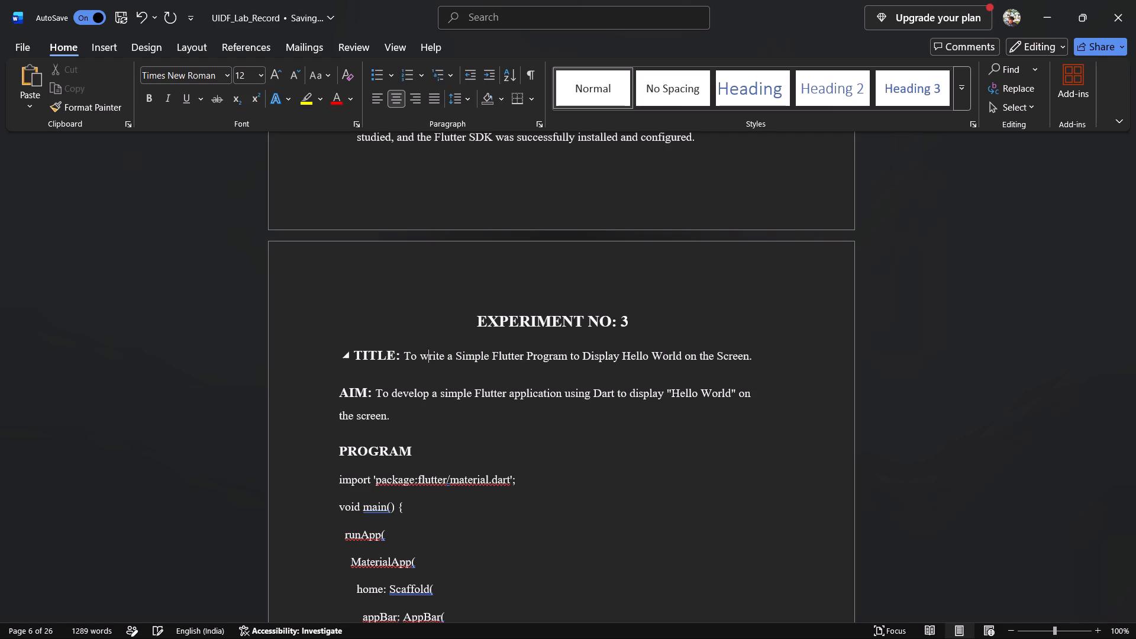
# Insert "like Text," after "Explain Various Flutter Widgets" in Experiment 4's TITLE line, replacing the comma there.
pyautogui.scroll(-2, 551, 440)
pyautogui.scroll(-1, 483, 372)
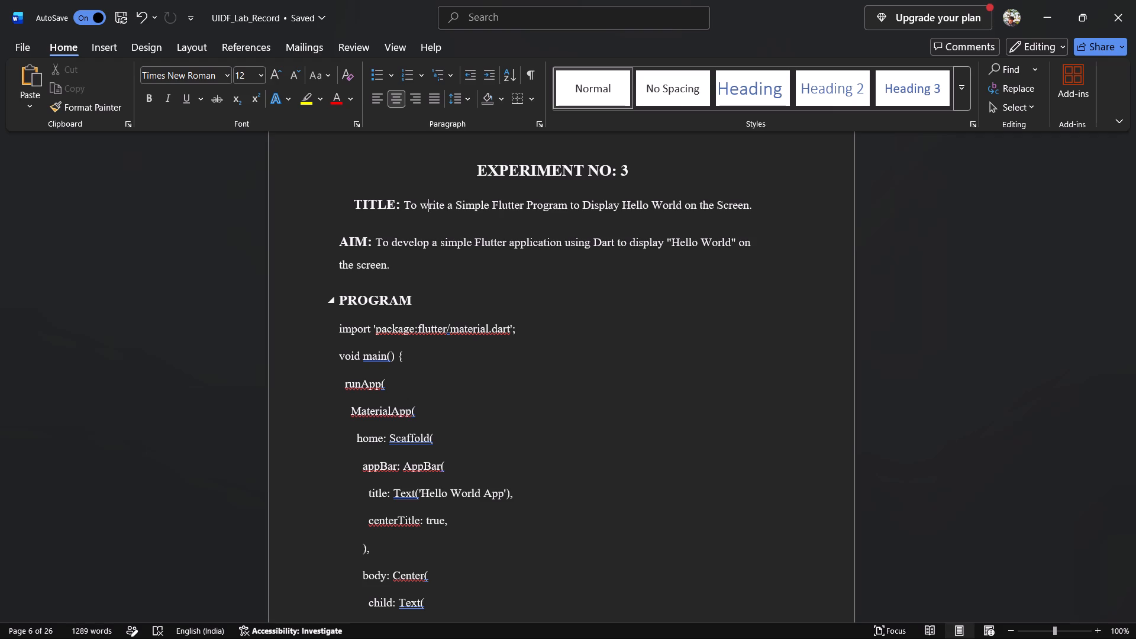
pyautogui.scroll(-1, 448, 314)
pyautogui.scroll(-1, 425, 367)
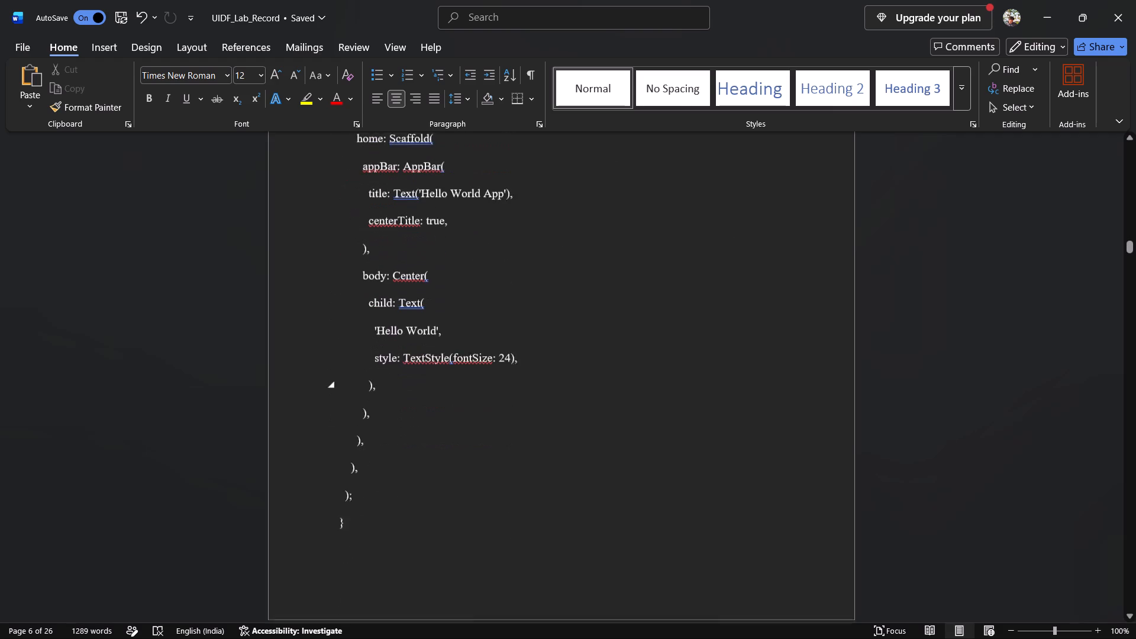
pyautogui.scroll(-2, 372, 484)
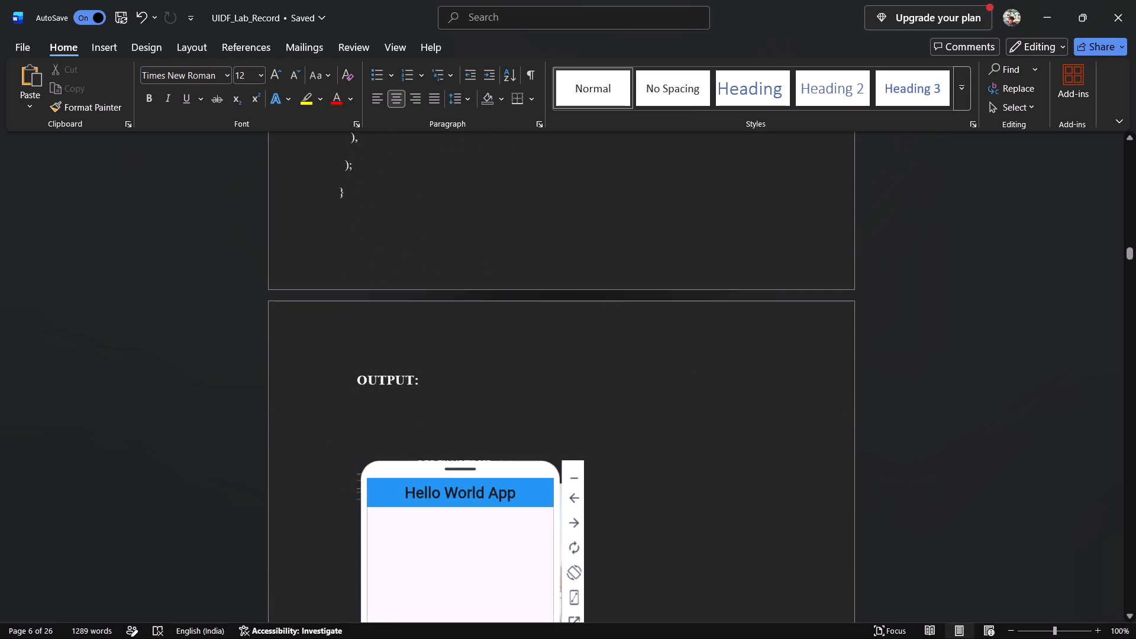
pyautogui.scroll(-4, 489, 476)
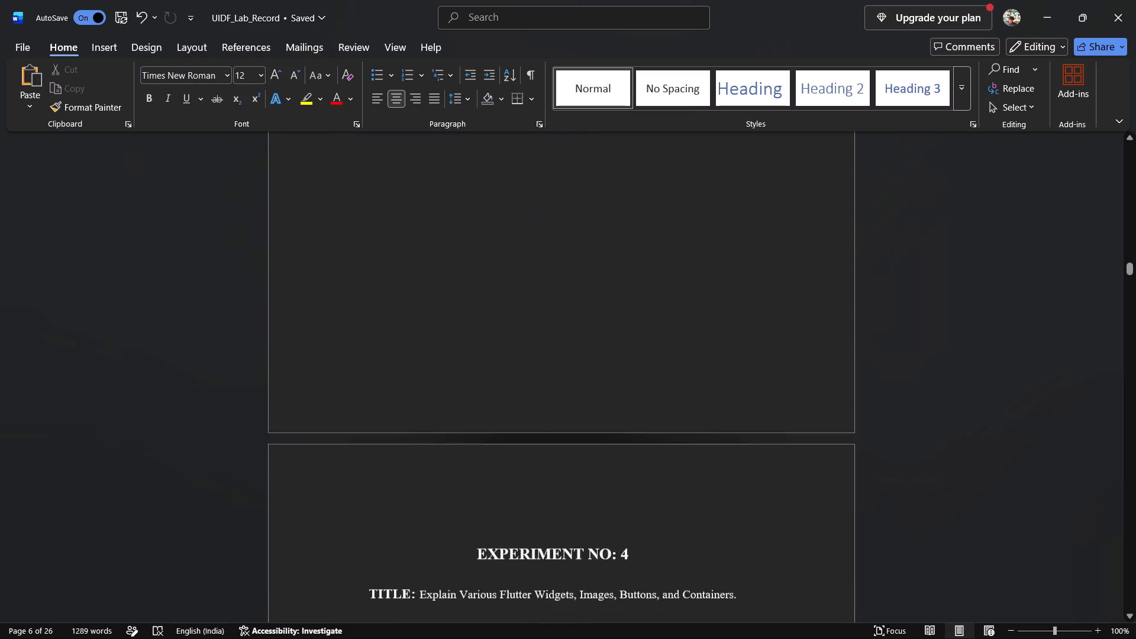
pyautogui.scroll(-1, 489, 476)
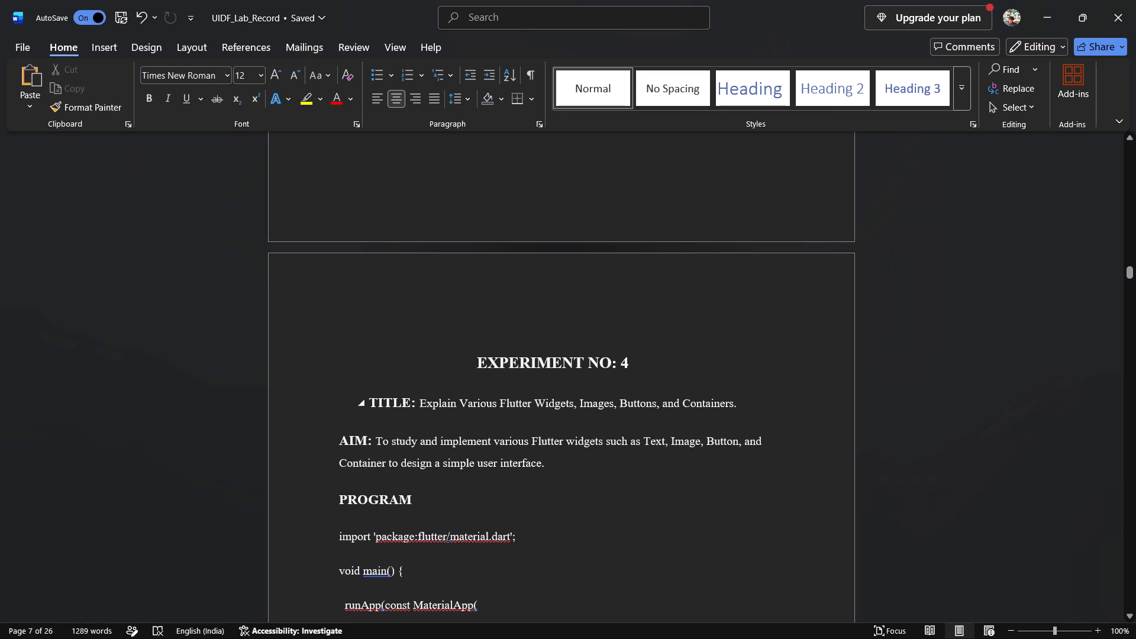
pyautogui.click(576, 404)
pyautogui.press('BackSpace')
pyautogui.press('l')
pyautogui.press('BackSpace')
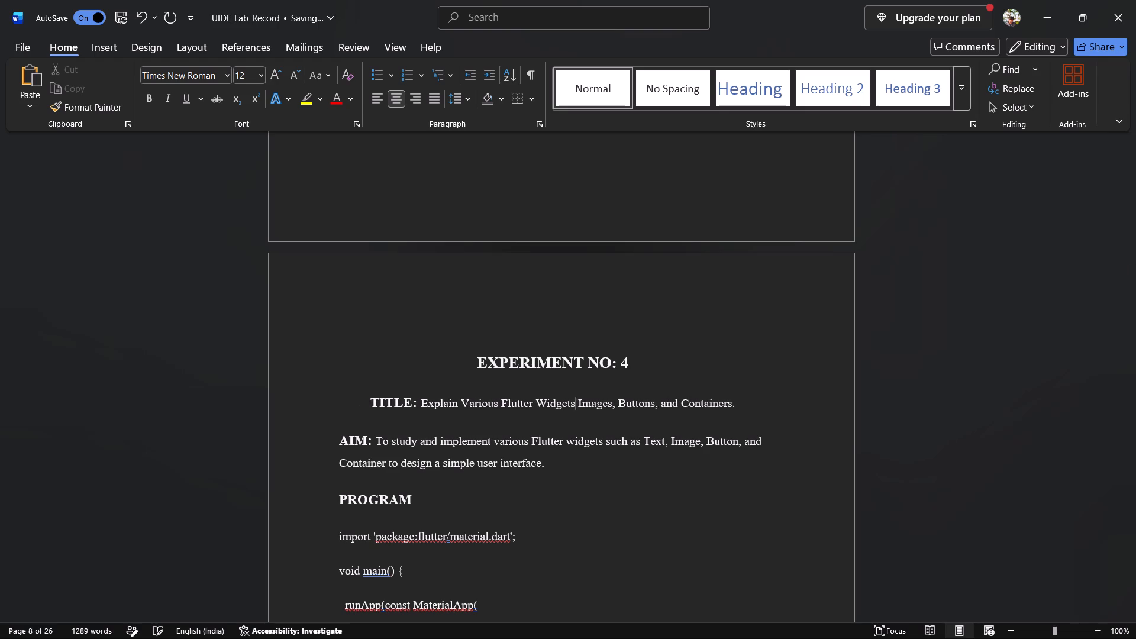
pyautogui.press('space')
pyautogui.write('like Text')
pyautogui.press(',')
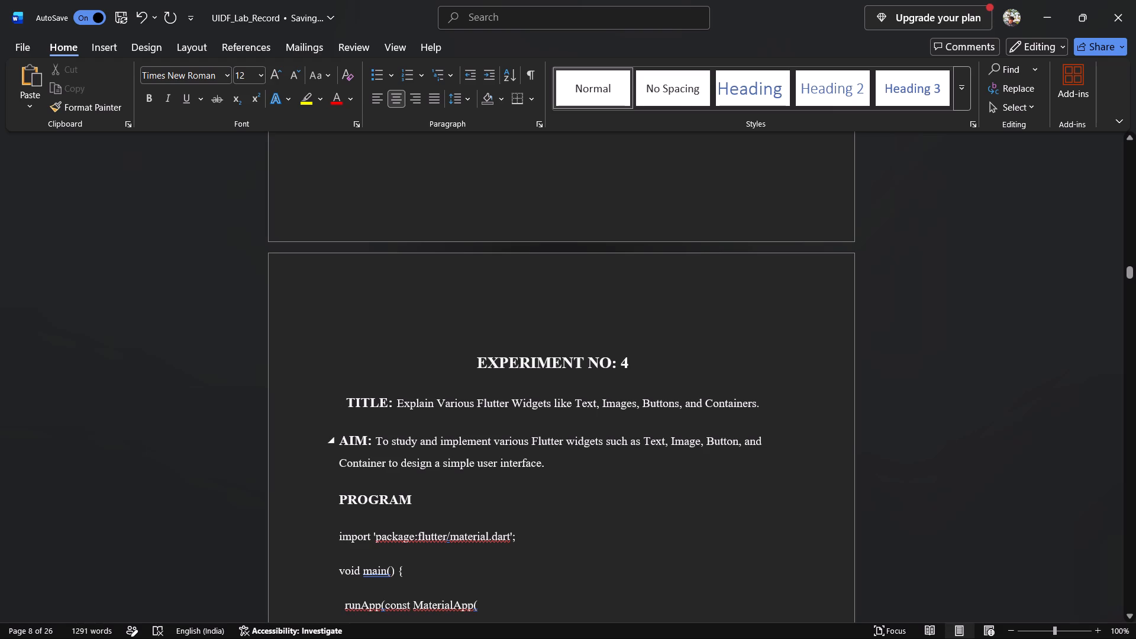
# Review Experiment 4's aim and program code down to its OUTPUT heading.
pyautogui.scroll(-1, 534, 465)
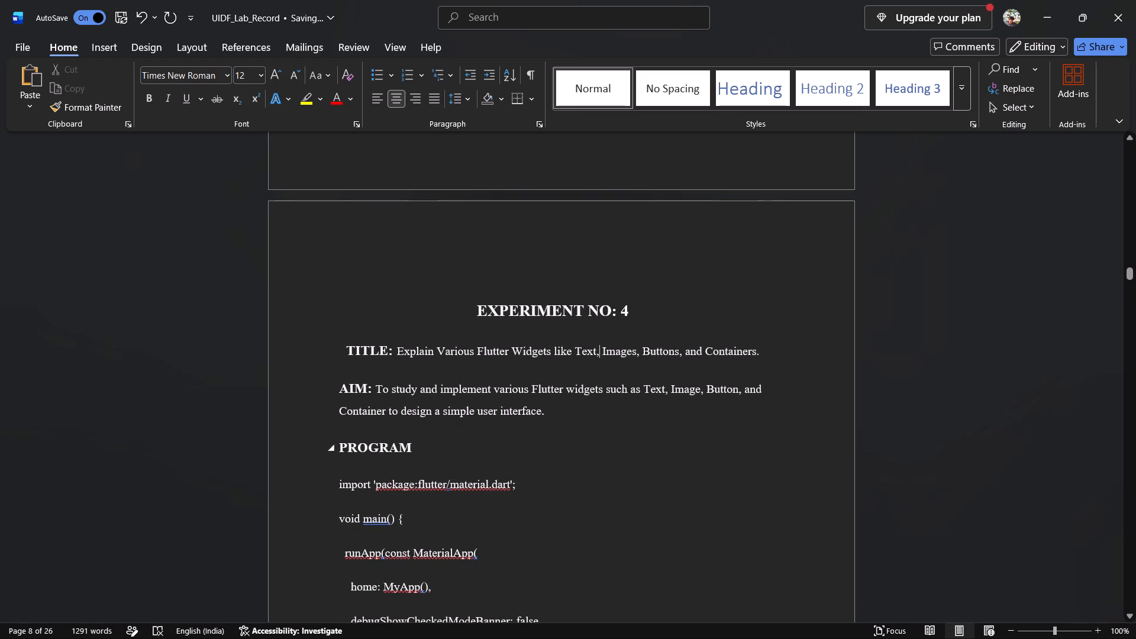
pyautogui.scroll(-2, 485, 467)
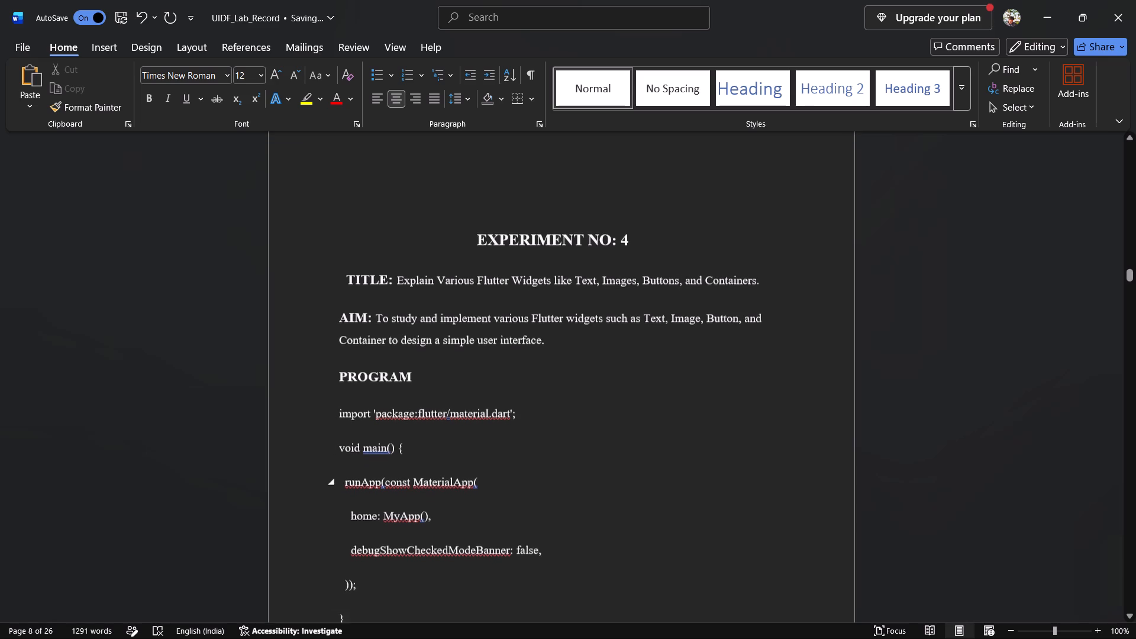
pyautogui.scroll(-2, 485, 467)
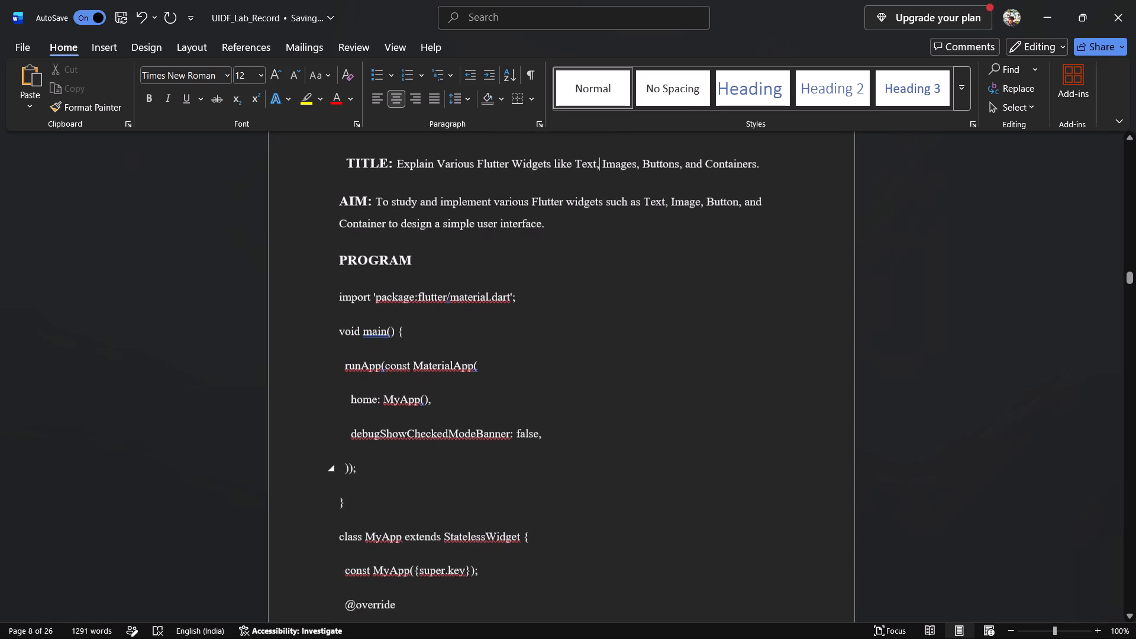
pyautogui.scroll(-4, 485, 467)
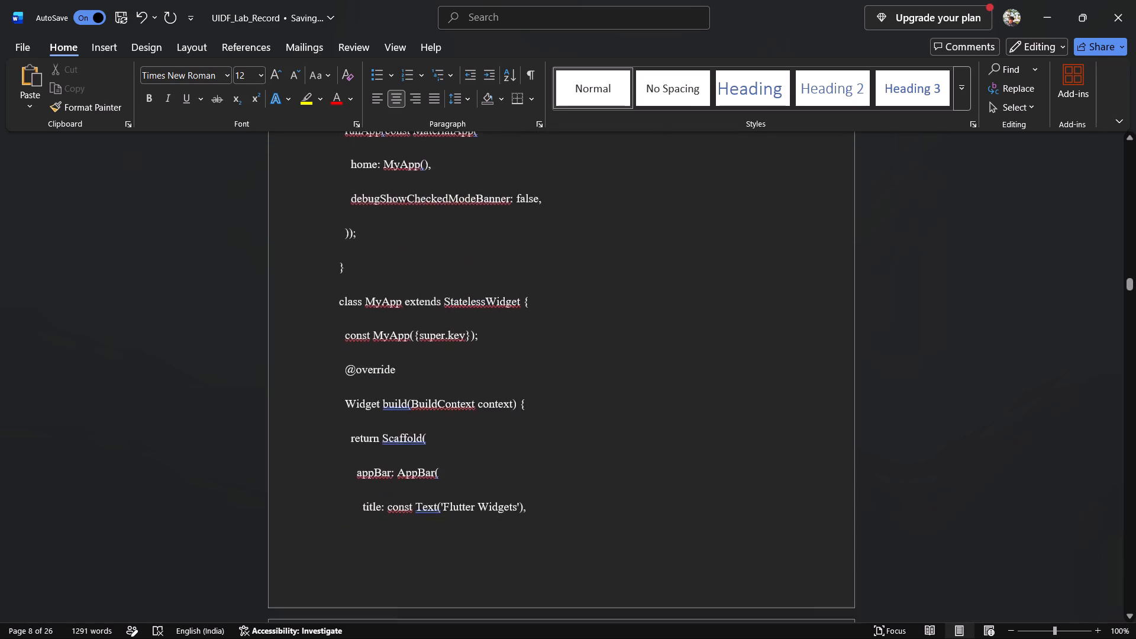
pyautogui.scroll(-4, 485, 467)
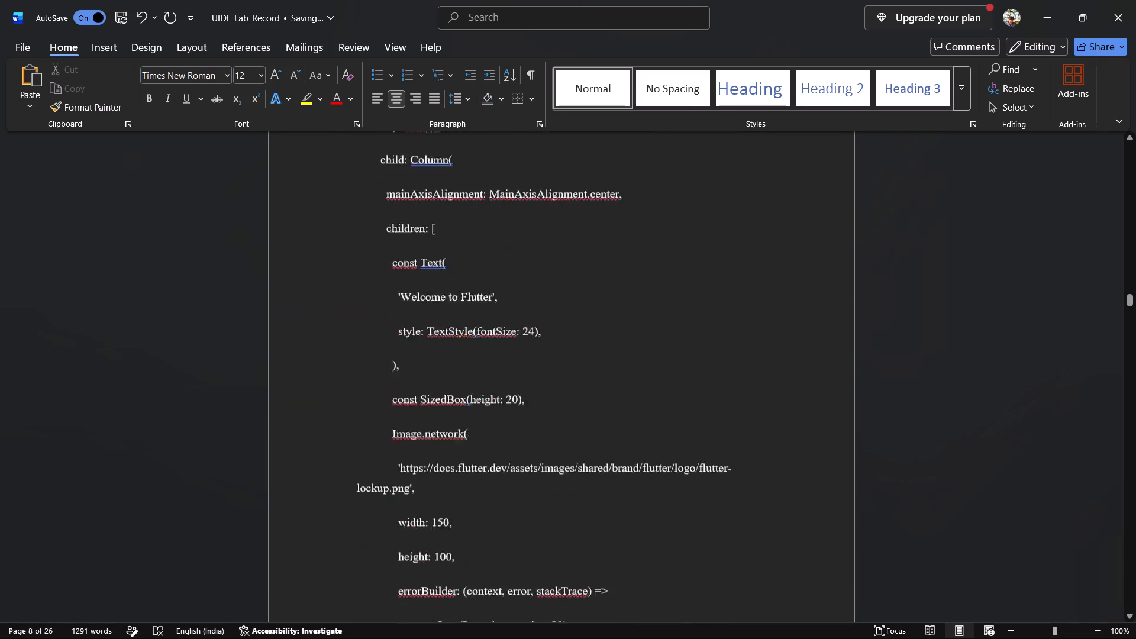
pyautogui.scroll(-4, 485, 467)
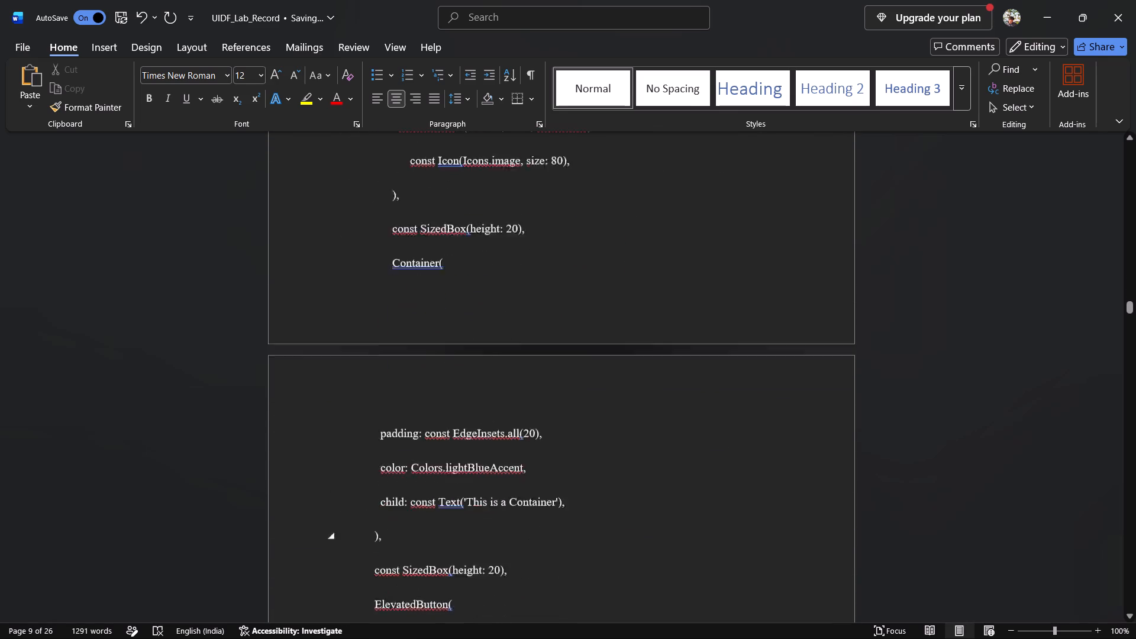
pyautogui.scroll(-3, 485, 467)
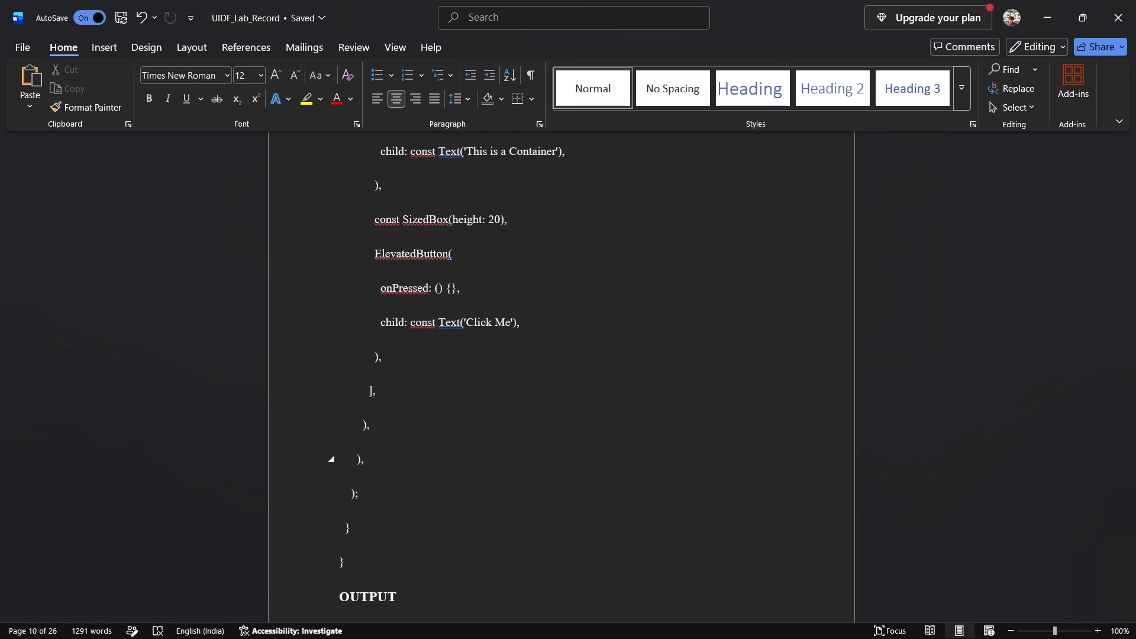
# Check Experiment 5's opening lines, then reread the record from the cover page through the experiment list and Experiment 1 to Experiment 2's aim.
pyautogui.scroll(-3, 485, 467)
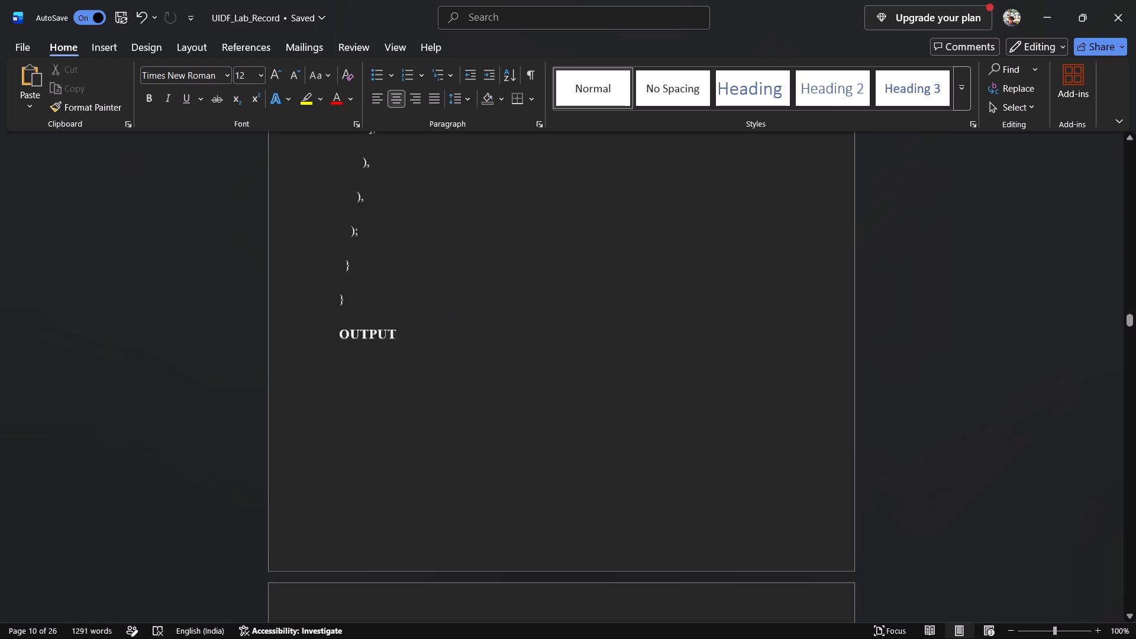
pyautogui.scroll(-1, 485, 467)
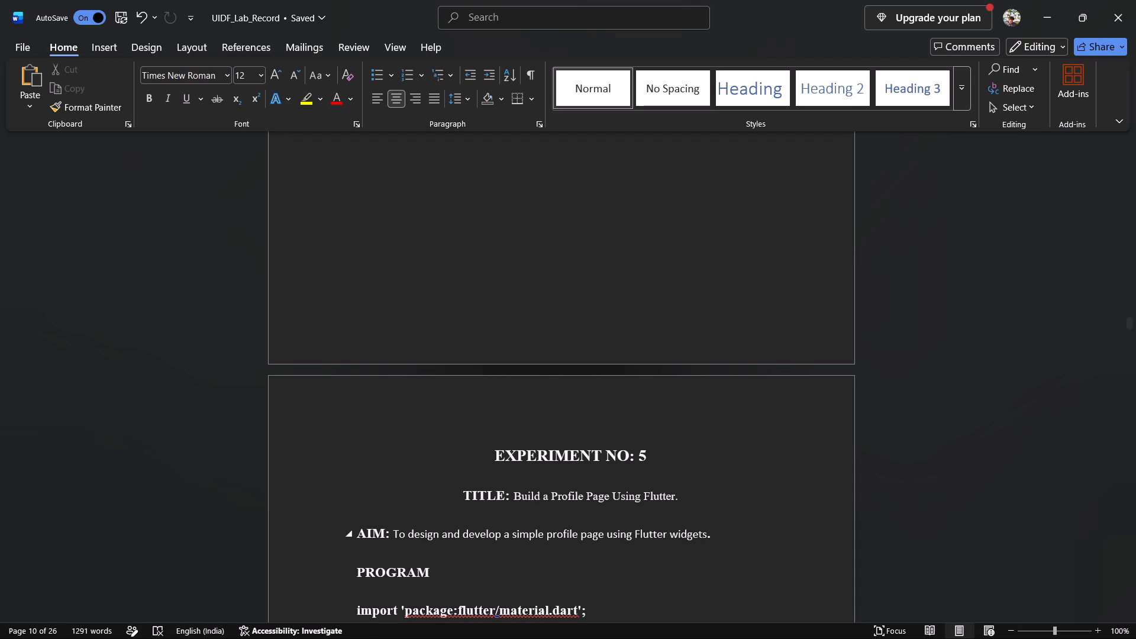
pyautogui.scroll(5, 644, 373)
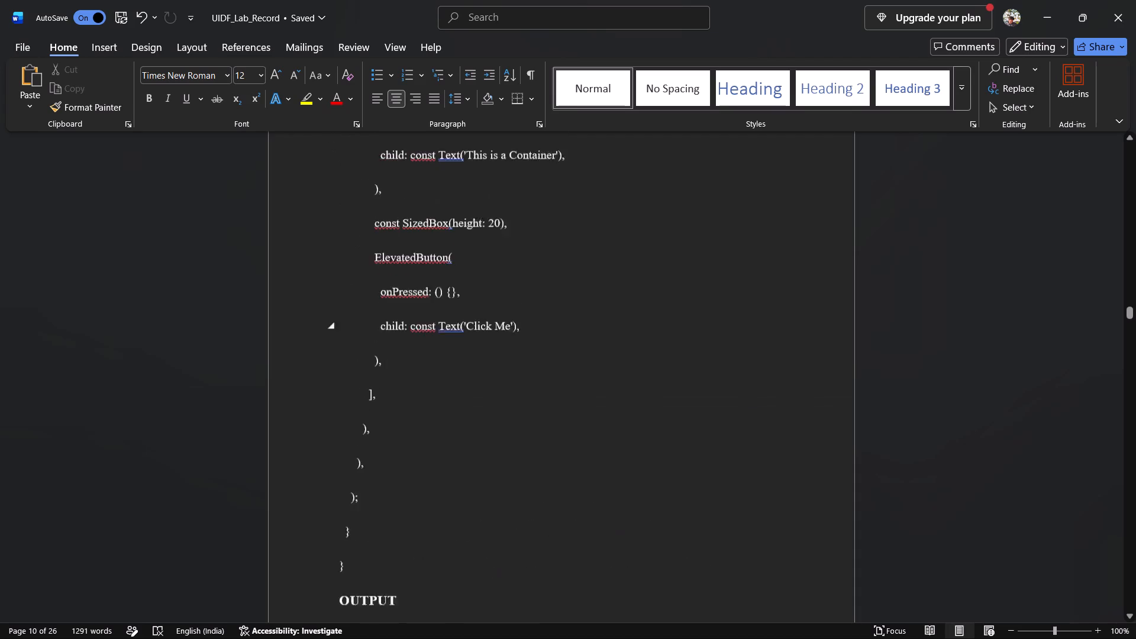
pyautogui.scroll(17, 644, 373)
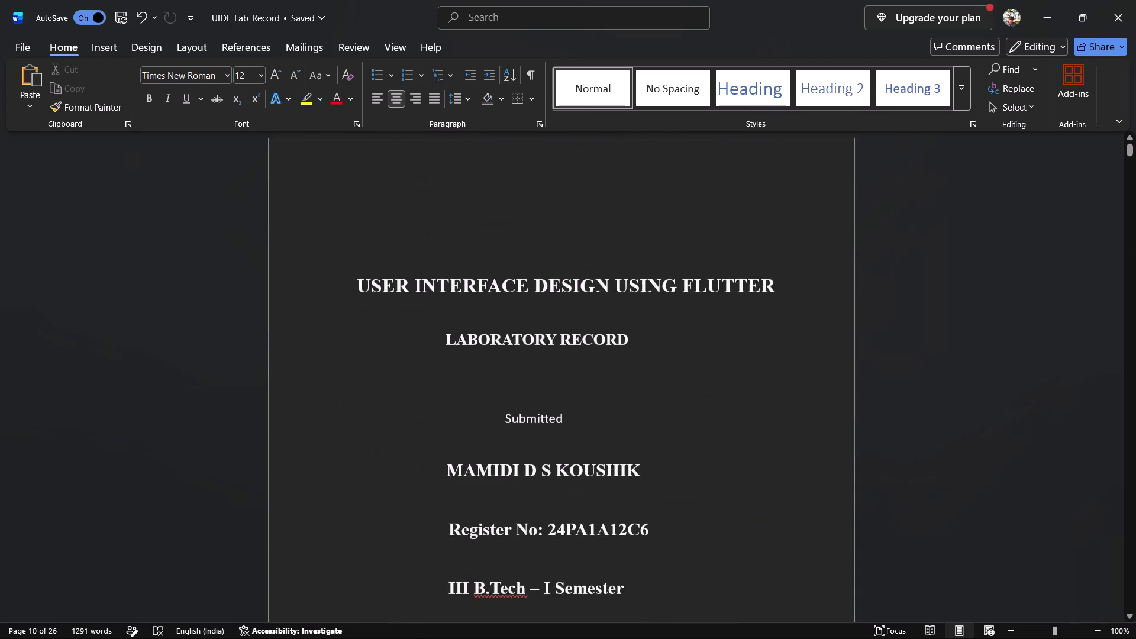
pyautogui.scroll(-5, 644, 373)
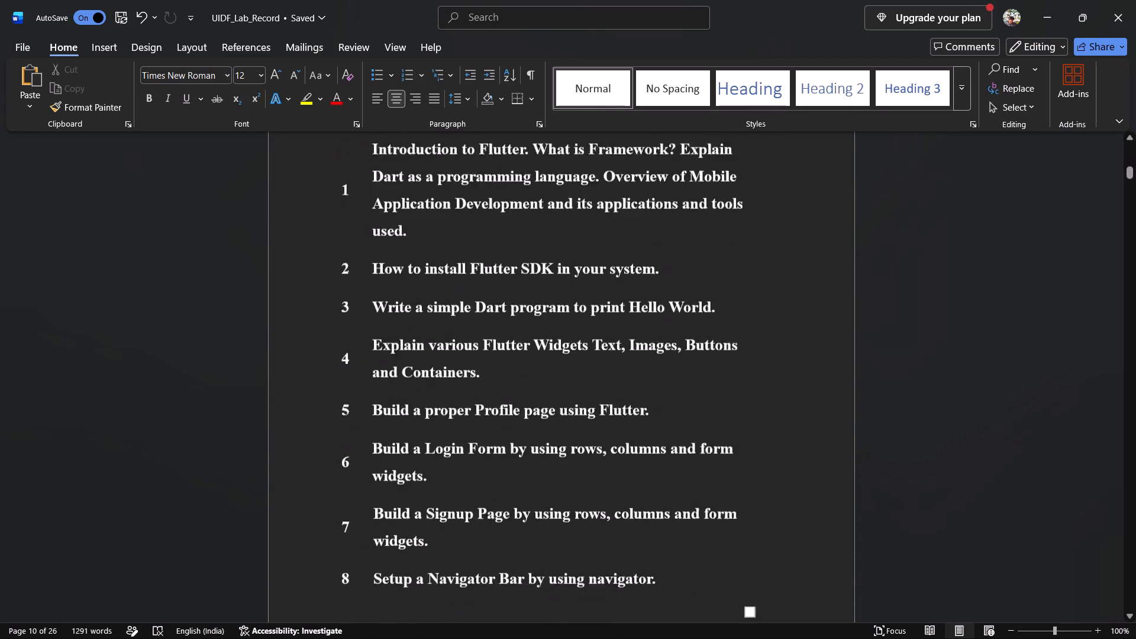
pyautogui.scroll(-2, 638, 362)
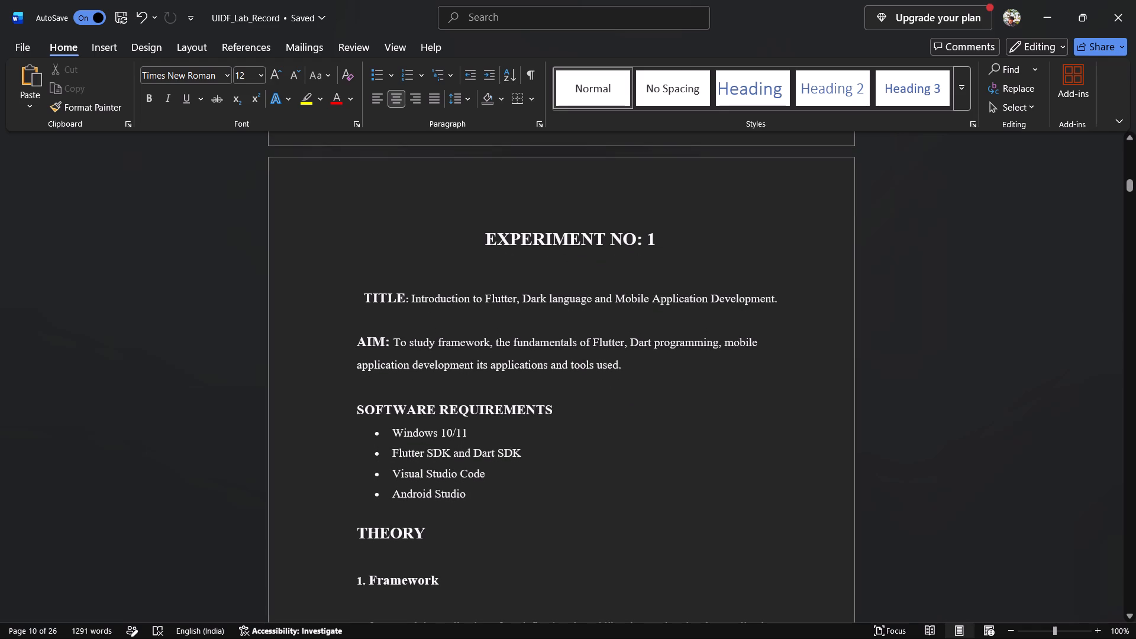
pyautogui.scroll(-4, 641, 369)
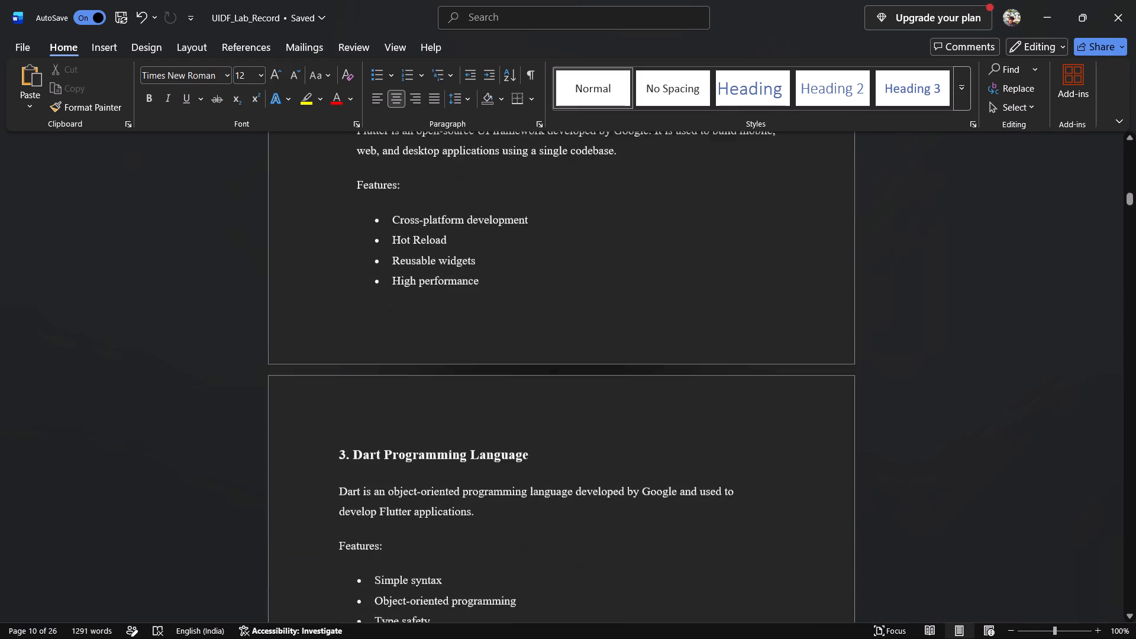
pyautogui.scroll(-1, 641, 369)
pyautogui.scroll(-4, 511, 463)
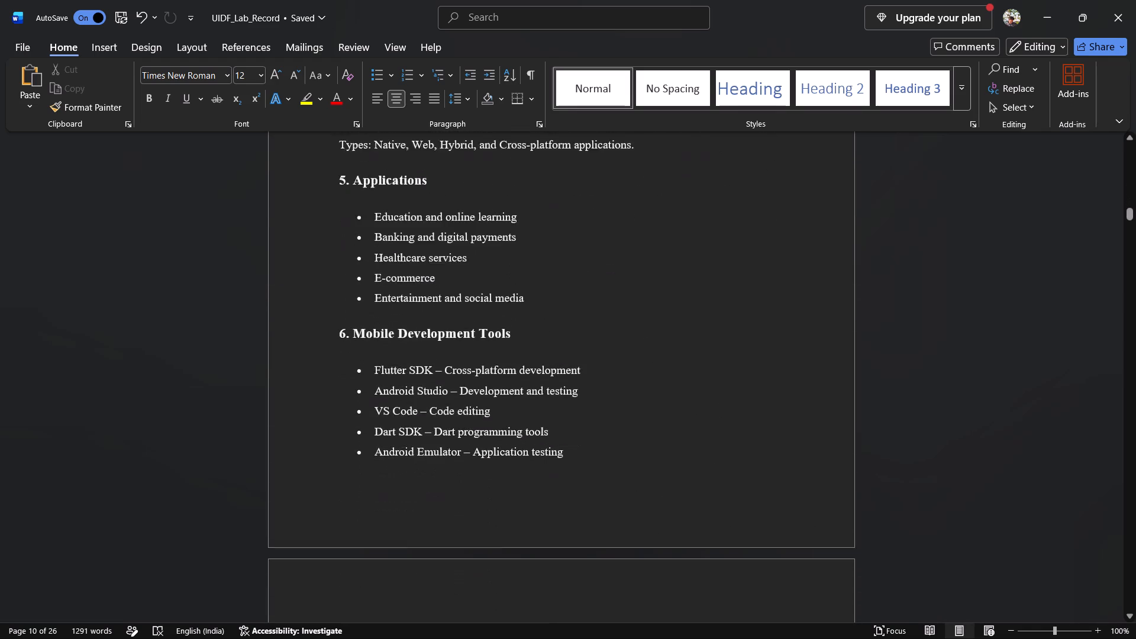
pyautogui.scroll(-1, 511, 463)
pyautogui.scroll(-1, 472, 570)
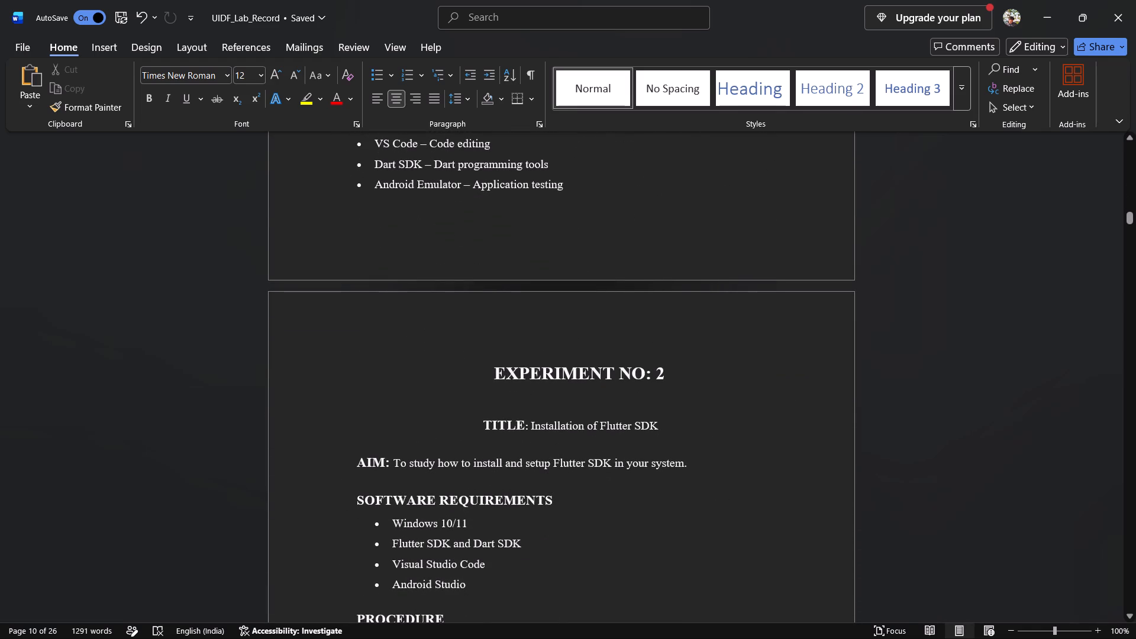
# Change "in your system" to "on your system" in Experiment 2's AIM line.
pyautogui.click(683, 464)
pyautogui.press('space')
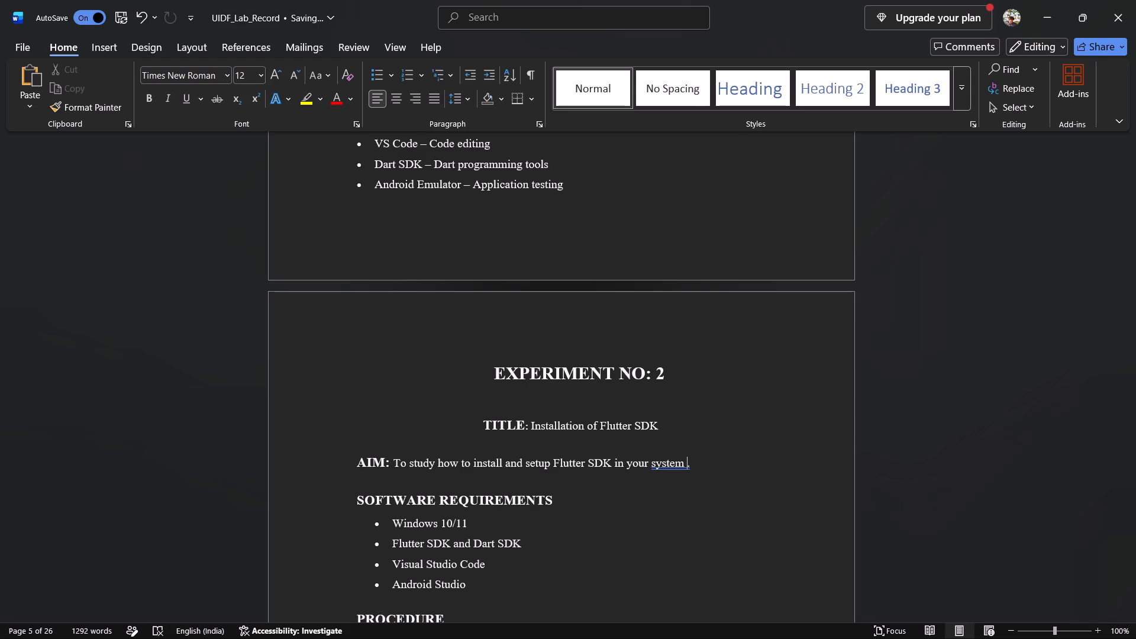
pyautogui.press('Left')
pyautogui.press('Left')
pyautogui.press('Left')
pyautogui.press('Left')
pyautogui.press('Left')
pyautogui.press('Left')
pyautogui.press('Left')
pyautogui.press('Left')
pyautogui.press('Left')
pyautogui.press('Left')
pyautogui.press('Left')
pyautogui.press('Left')
pyautogui.press('Left')
pyautogui.press('Left')
pyautogui.press('BackSpace')
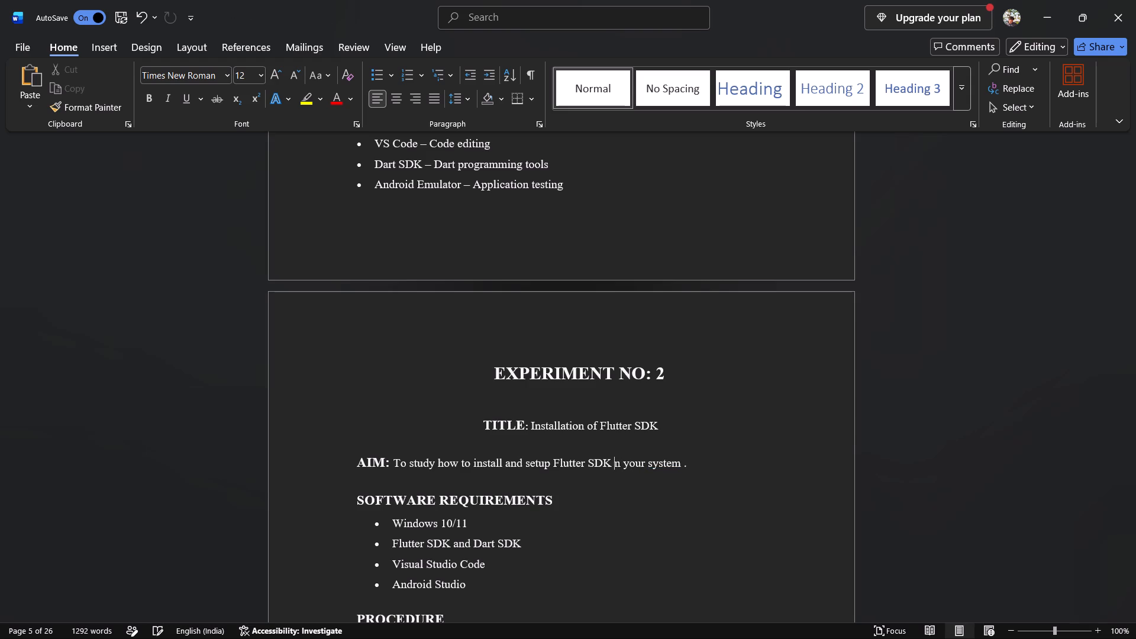
pyautogui.press('o')
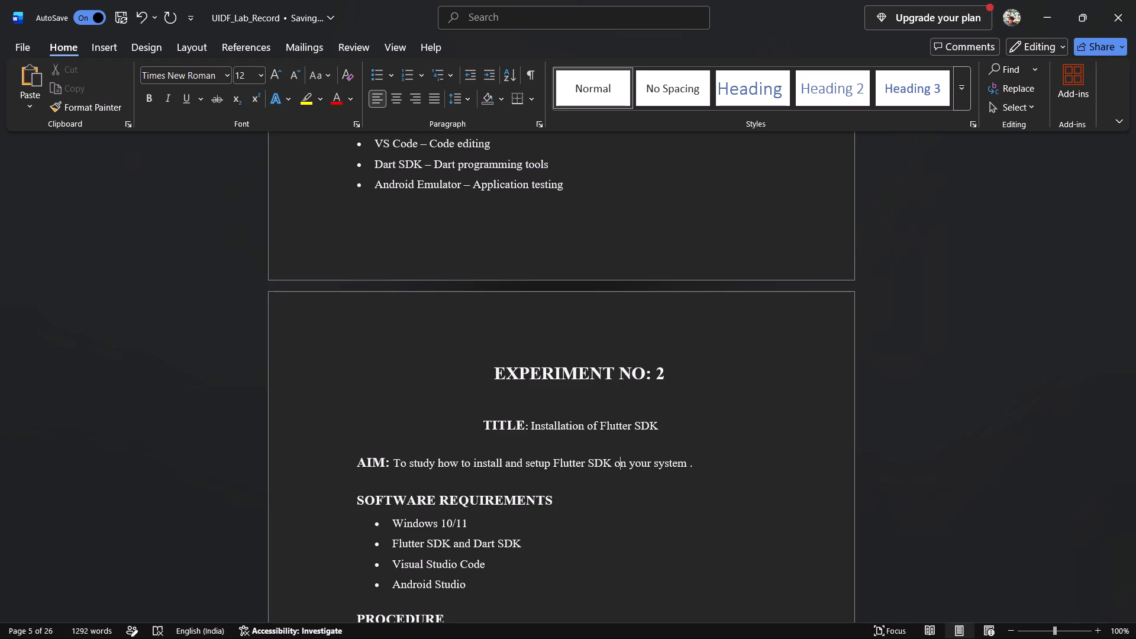
# Add "for Mobile Application Development" after "system" at the end of Experiment 2's AIM sentence, before the full stop.
pyautogui.press('Right')
pyautogui.press('Right')
pyautogui.press('Right')
pyautogui.press('Right')
pyautogui.press('Right')
pyautogui.press('Right')
pyautogui.press('Right')
pyautogui.press('Right')
pyautogui.press('Right')
pyautogui.press('Right')
pyautogui.press('Right')
pyautogui.press('Right')
pyautogui.press('Right')
pyautogui.press('Right')
pyautogui.write('for')
pyautogui.press('space')
pyautogui.write('Mobile')
pyautogui.press('space')
pyautogui.write('Application')
pyautogui.press('space')
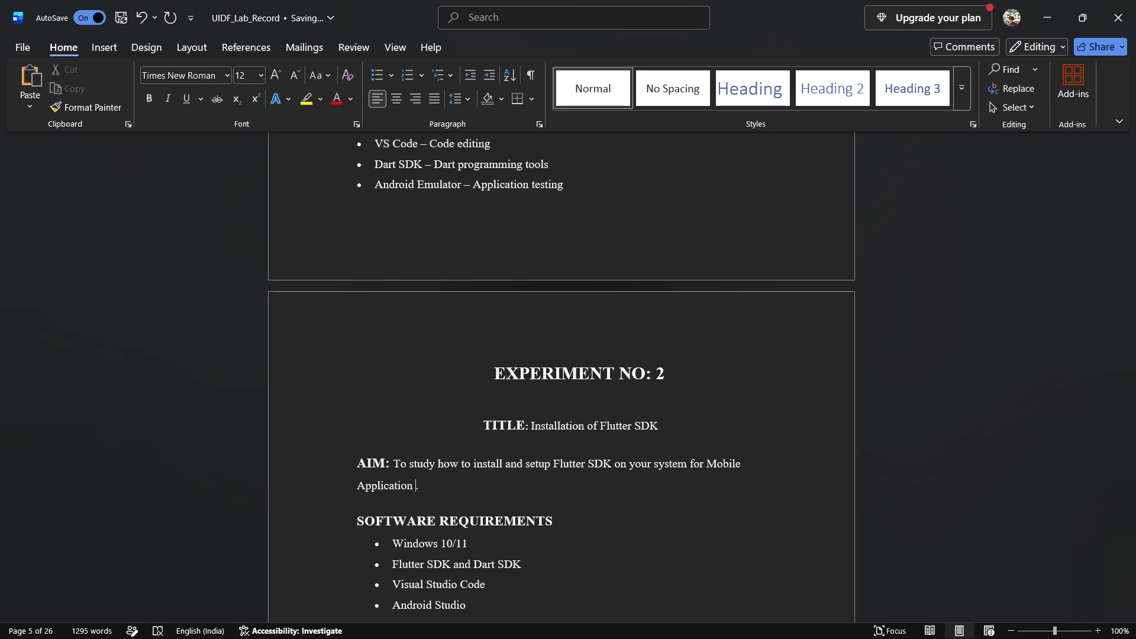
pyautogui.write('De')
pyautogui.write('ve')
pyautogui.write('lop')
pyautogui.write('ment')
# Review Experiment 2's title, aim, software requirements, procedure steps and result, including how the page breaks around them.
pyautogui.scroll(-1, 683, 464)
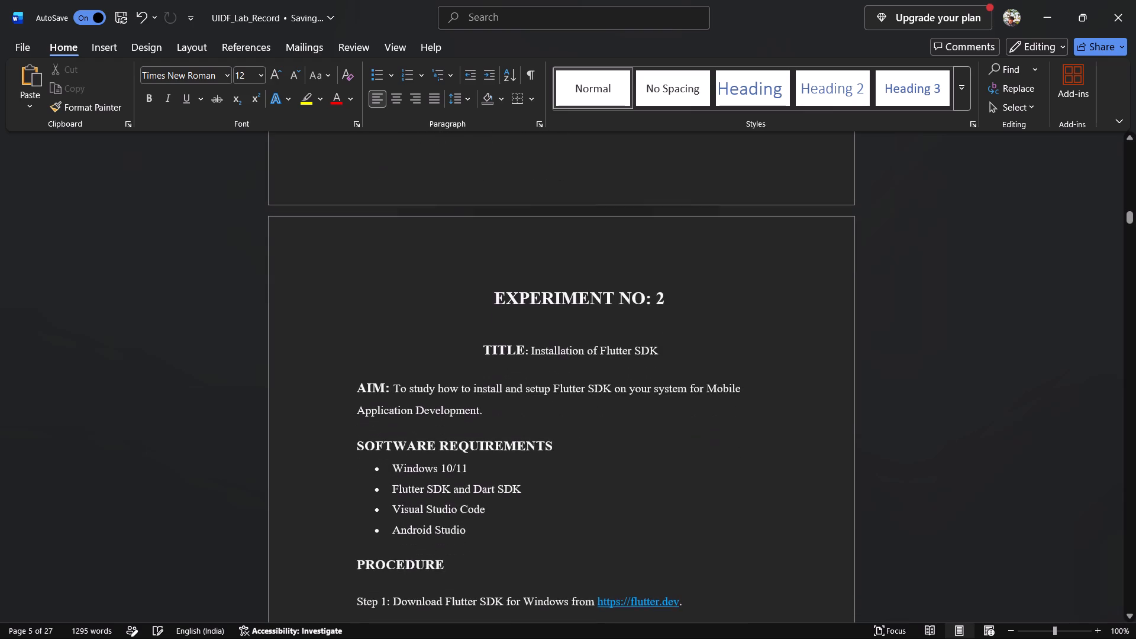
pyautogui.scroll(-2, 609, 544)
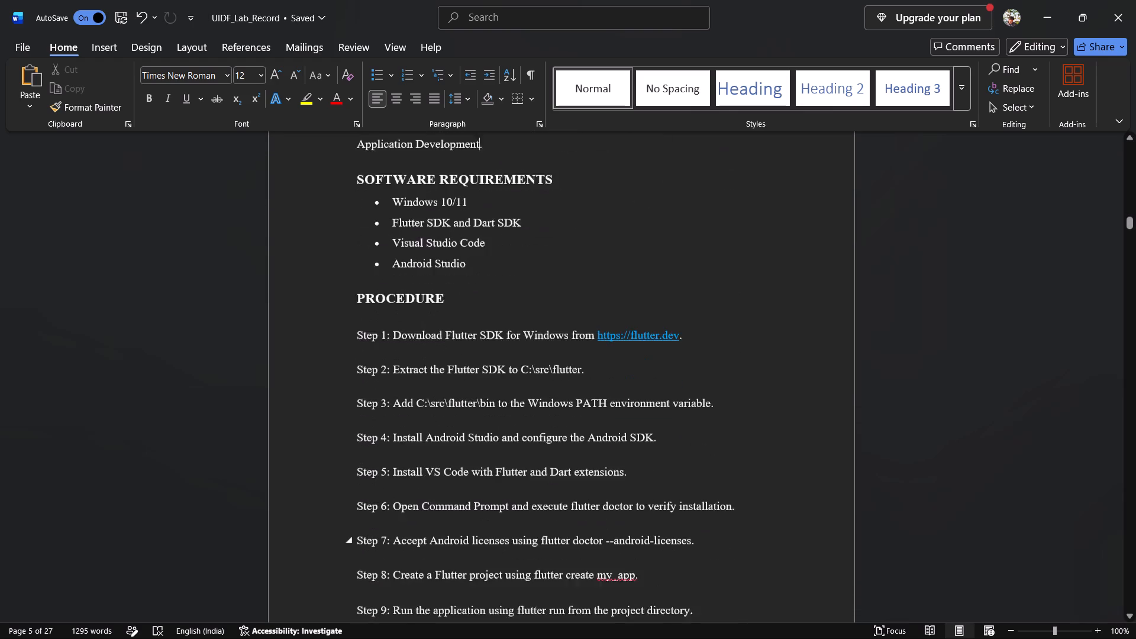
pyautogui.scroll(-1, 609, 544)
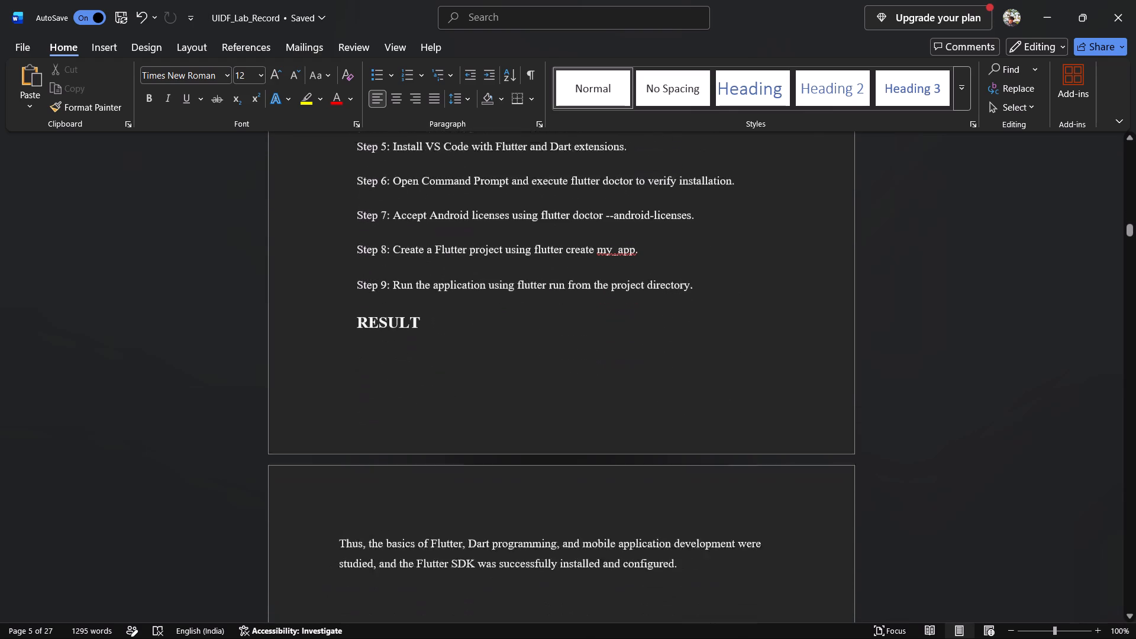
pyautogui.scroll(-1, 609, 544)
pyautogui.scroll(5, 609, 544)
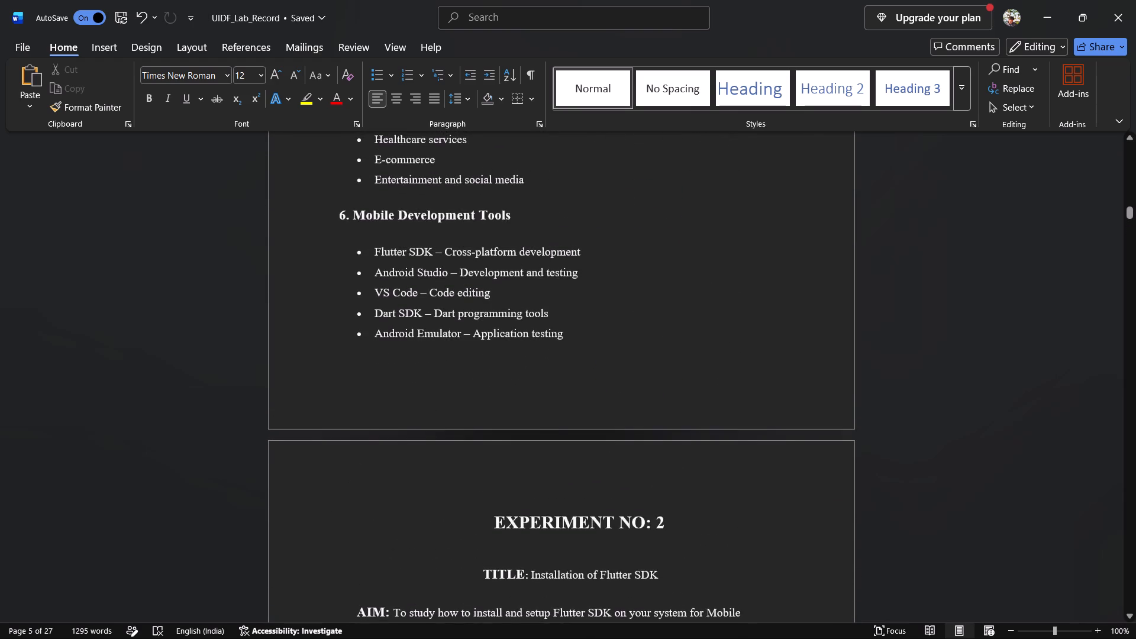
pyautogui.scroll(-1, 562, 538)
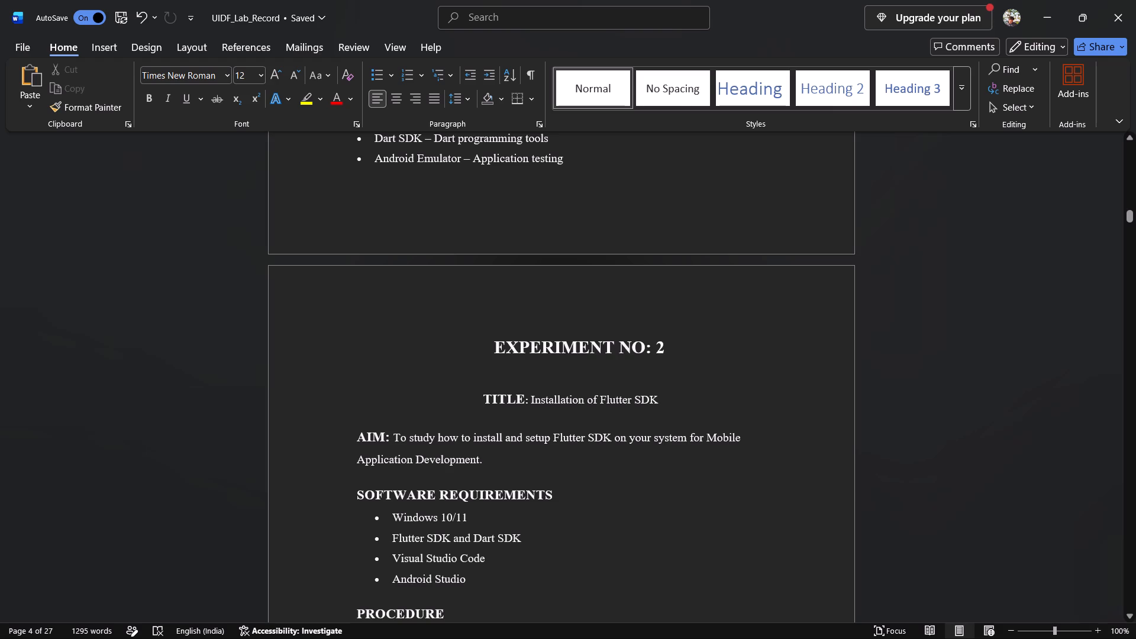
pyautogui.click(530, 379)
pyautogui.scroll(-1, 530, 379)
pyautogui.scroll(-2, 443, 453)
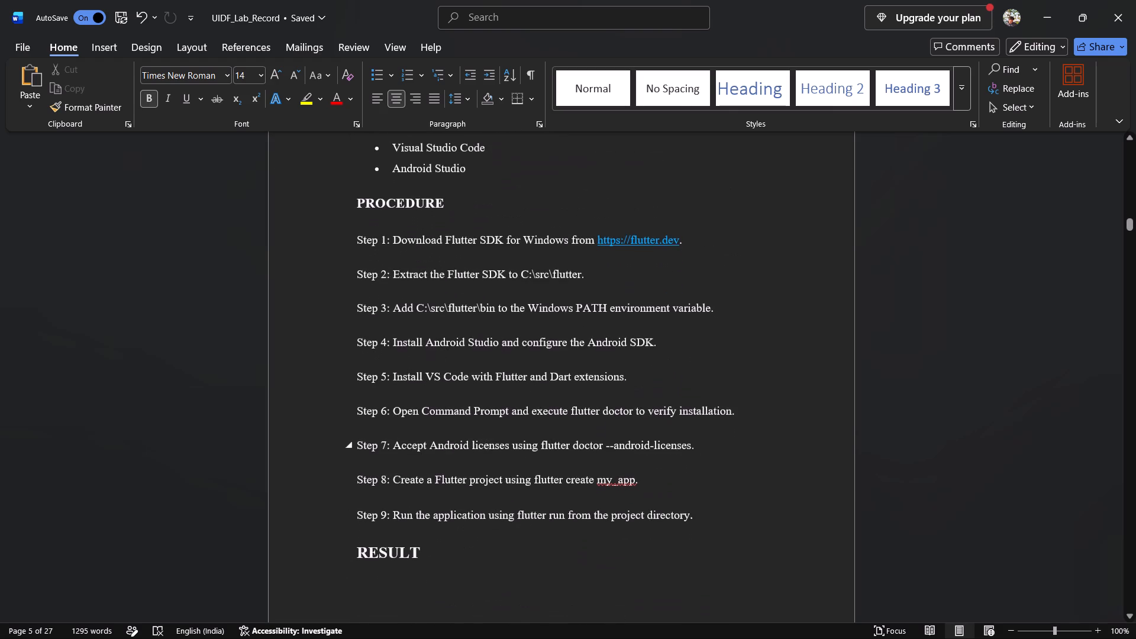
pyautogui.scroll(2, 443, 453)
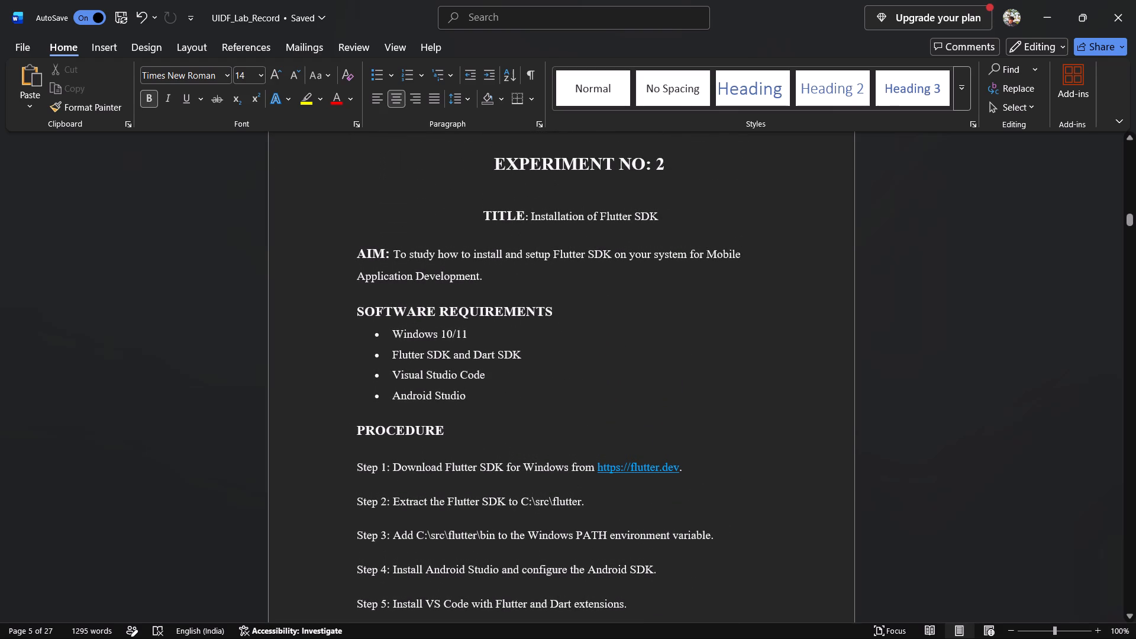
# Delete the "Windows 10/11" bullet from Experiment 2's SOFTWARE REQUIREMENTS list, leaving no empty line under the heading.
pyautogui.click(478, 333)
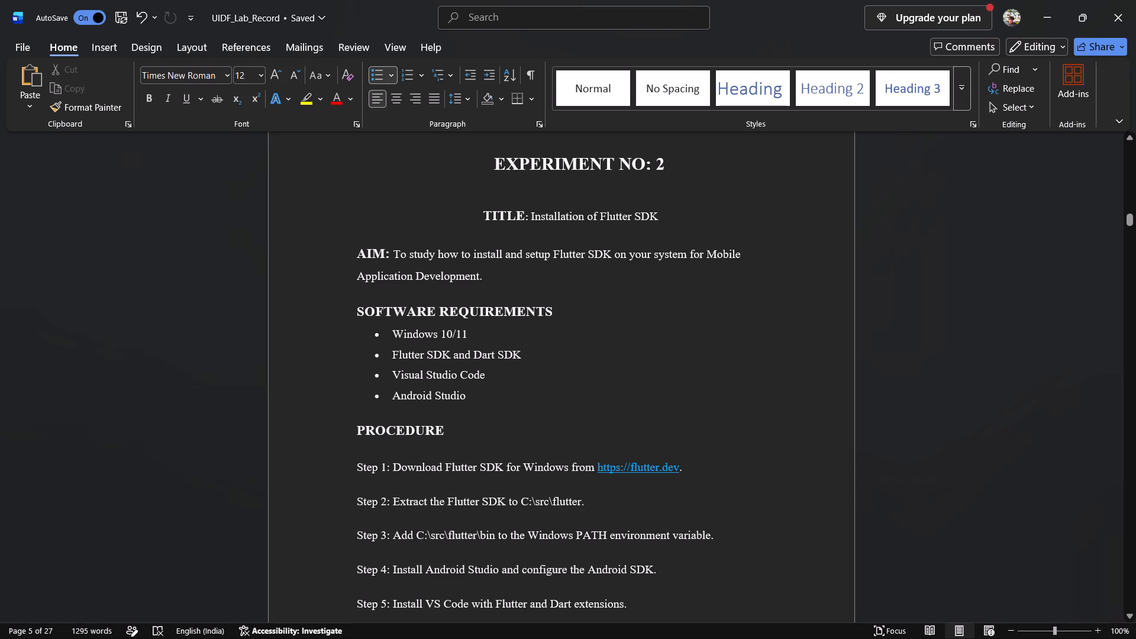
pyautogui.press('BackSpace')
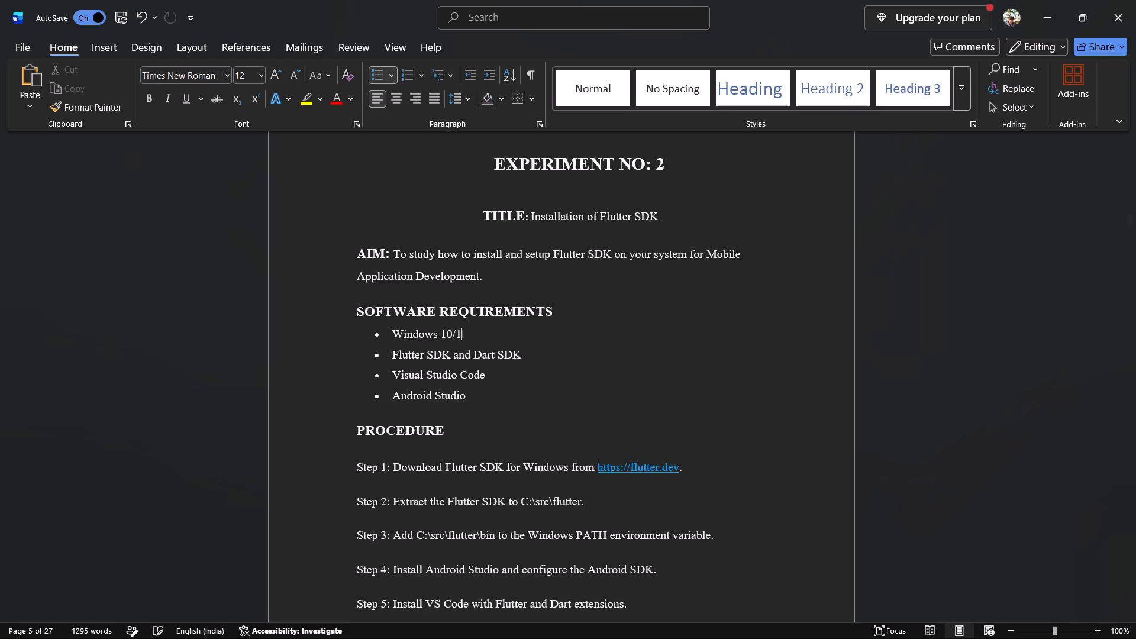
pyautogui.press('BackSpace')
pyautogui.press('BackSpace')
pyautogui.press('BackSpace')
pyautogui.press('BackSpace')
pyautogui.press('BackSpace')
pyautogui.press('BackSpace')
pyautogui.press('BackSpace')
pyautogui.press('BackSpace')
pyautogui.press('BackSpace')
pyautogui.press('BackSpace')
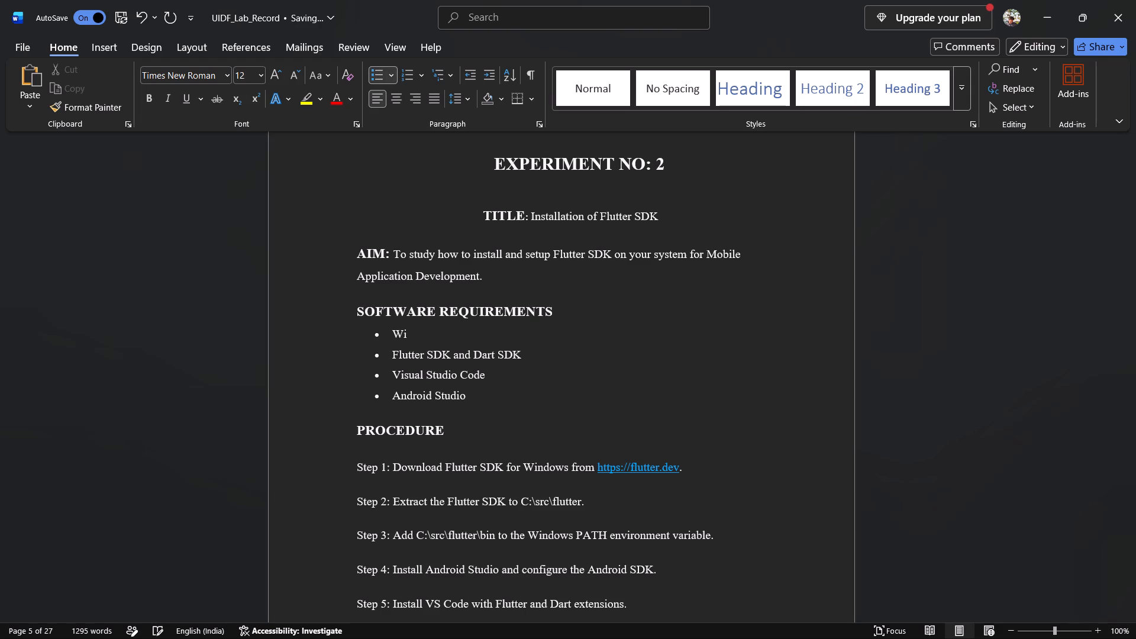
pyautogui.press('BackSpace')
pyautogui.press('BackSpace')
pyautogui.press('BackSpace')
pyautogui.press('BackSpace')
pyautogui.press('BackSpace')
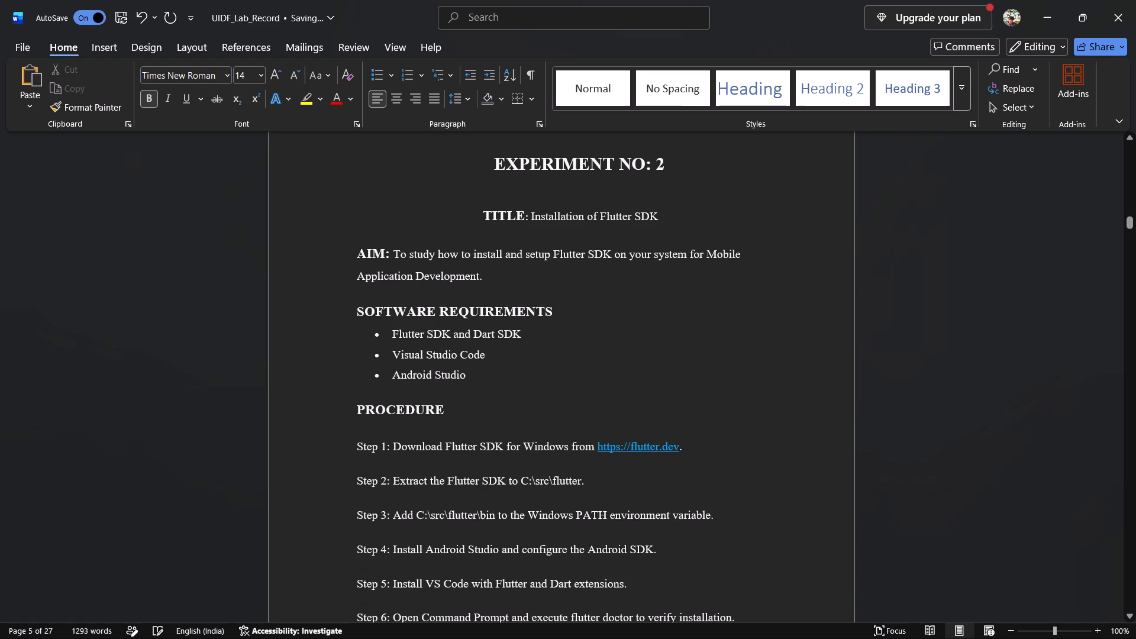
# Review Experiment 2's layout from its heading through the procedure steps to the RESULT paragraph at the page end.
pyautogui.scroll(-4, 478, 333)
pyautogui.scroll(3, 478, 333)
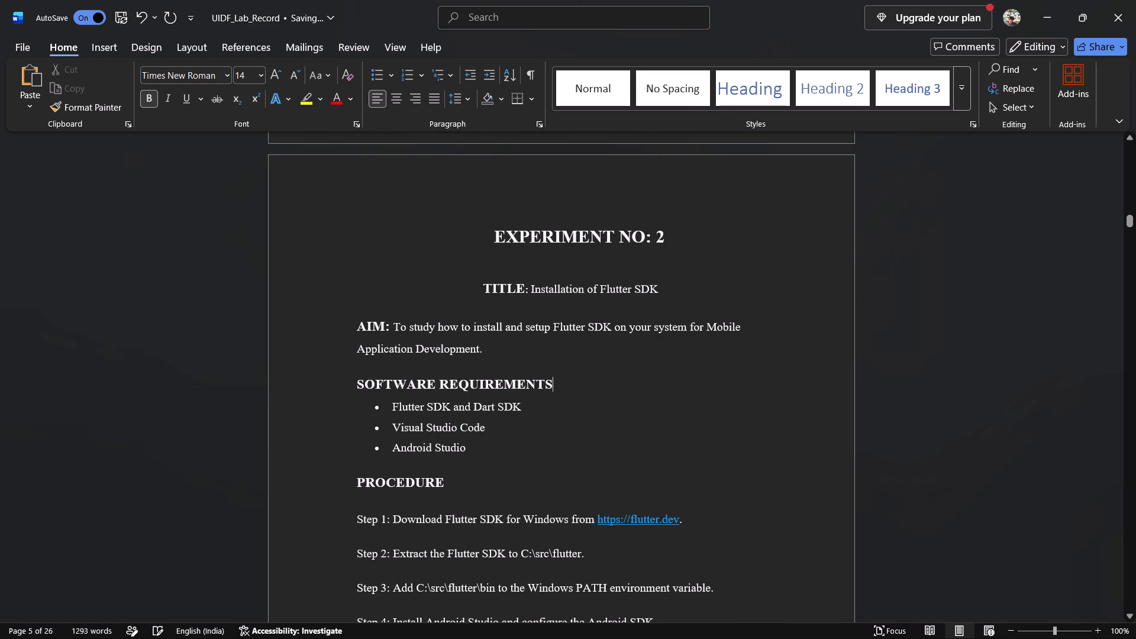
pyautogui.scroll(-2, 571, 460)
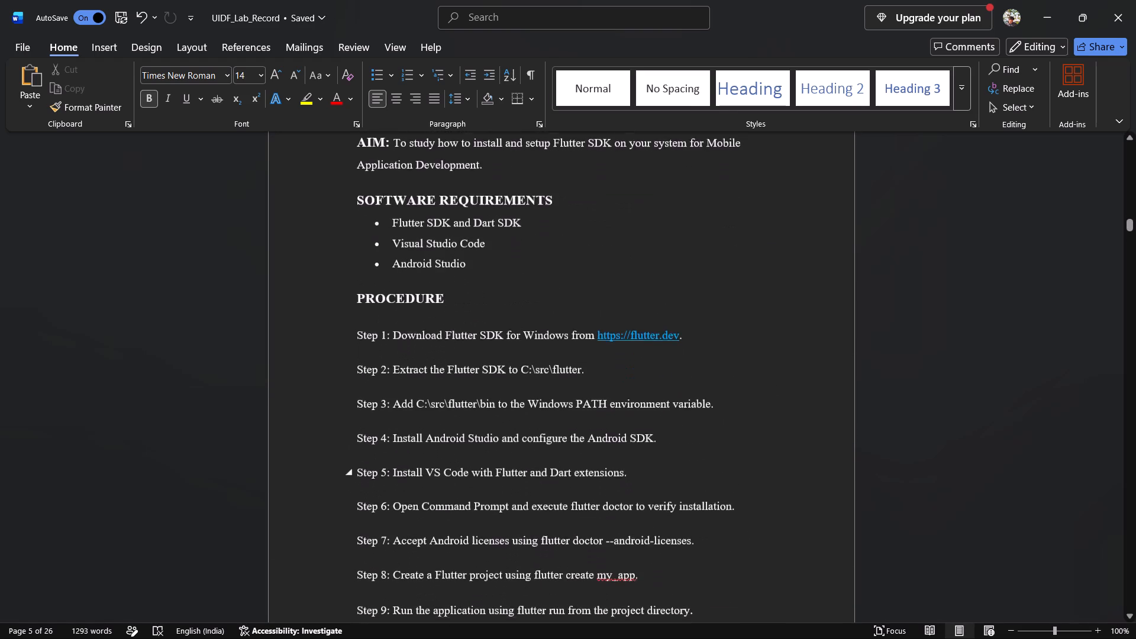
pyautogui.scroll(-1, 501, 366)
pyautogui.scroll(-1, 491, 319)
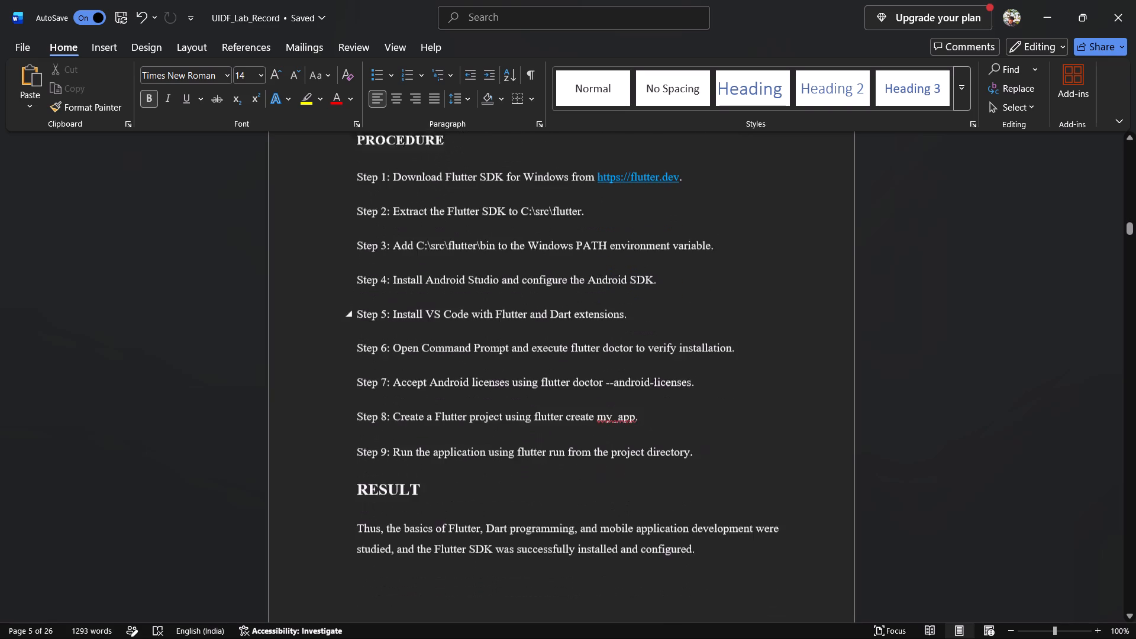
pyautogui.scroll(-1, 490, 434)
pyautogui.scroll(-1, 553, 405)
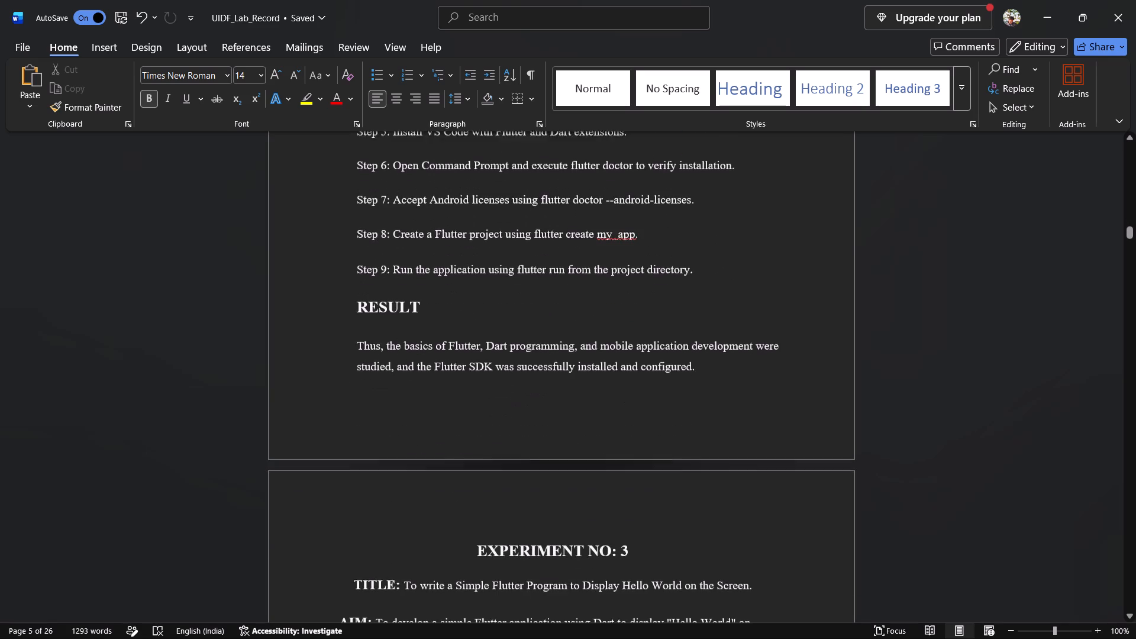
# Review Experiment 3's title, aim and program code, then Experiment 4's title and aim.
pyautogui.scroll(-1, 519, 394)
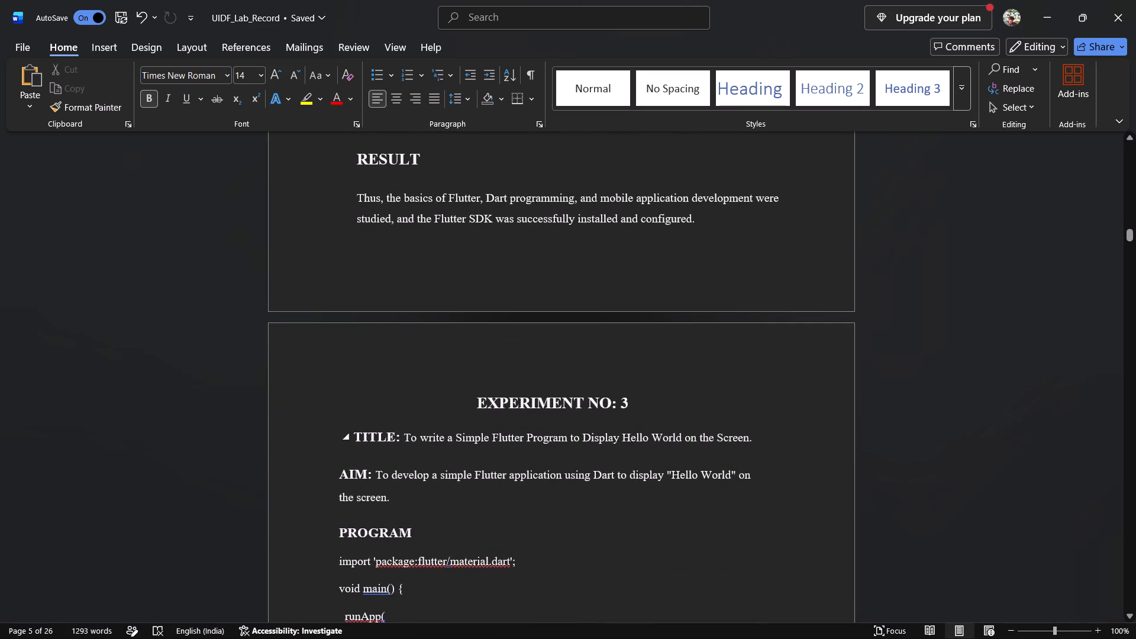
pyautogui.scroll(-1, 566, 476)
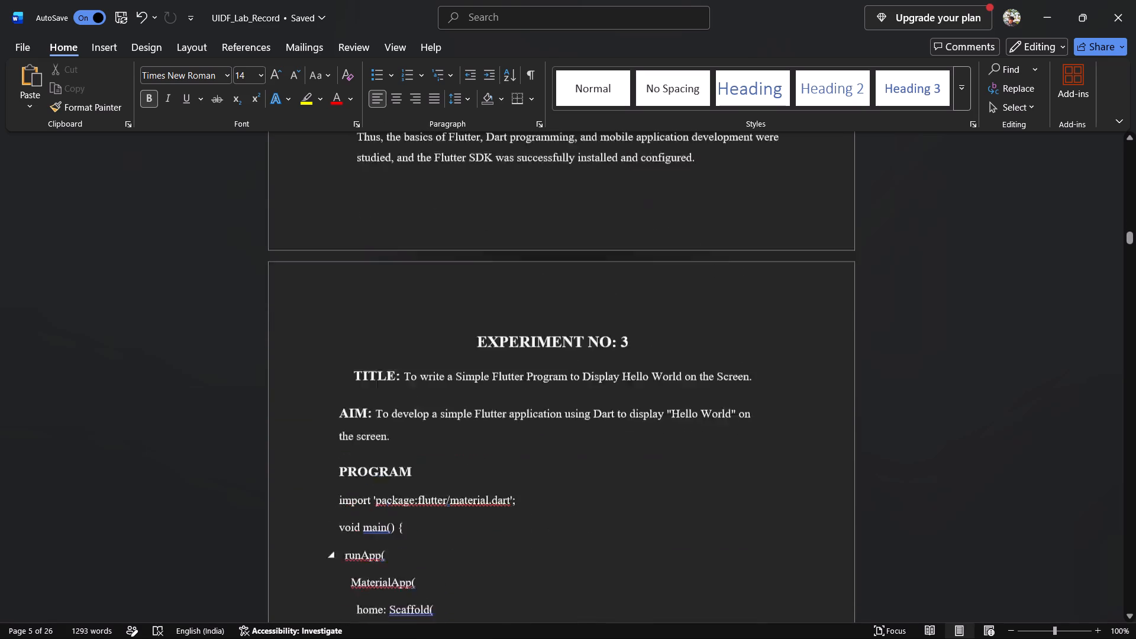
pyautogui.scroll(-5, 566, 476)
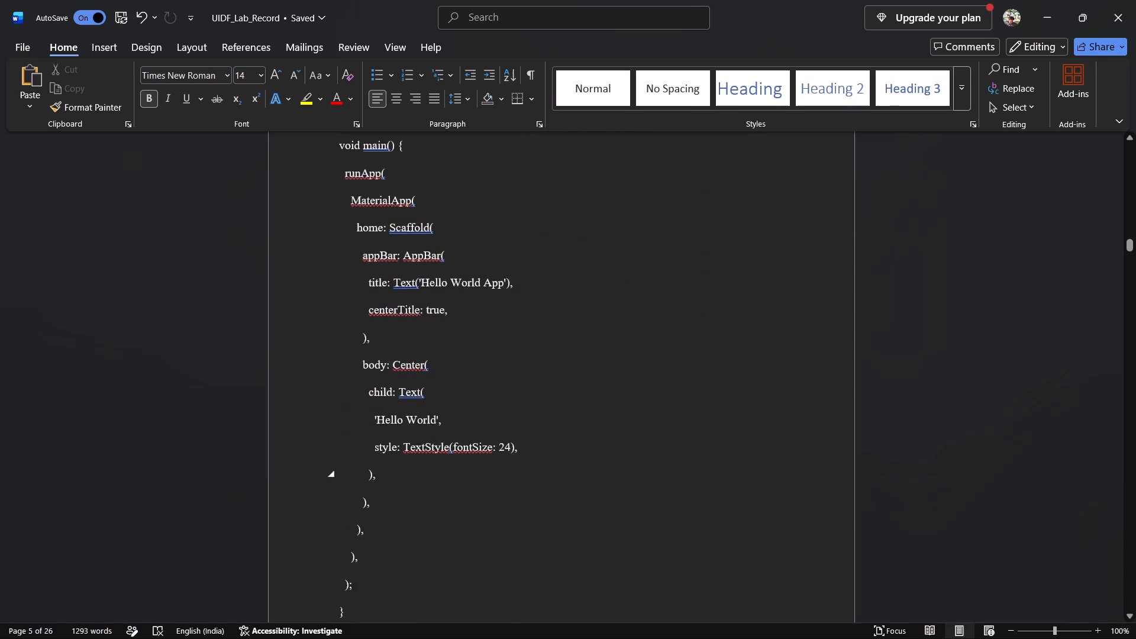
pyautogui.scroll(-4, 566, 476)
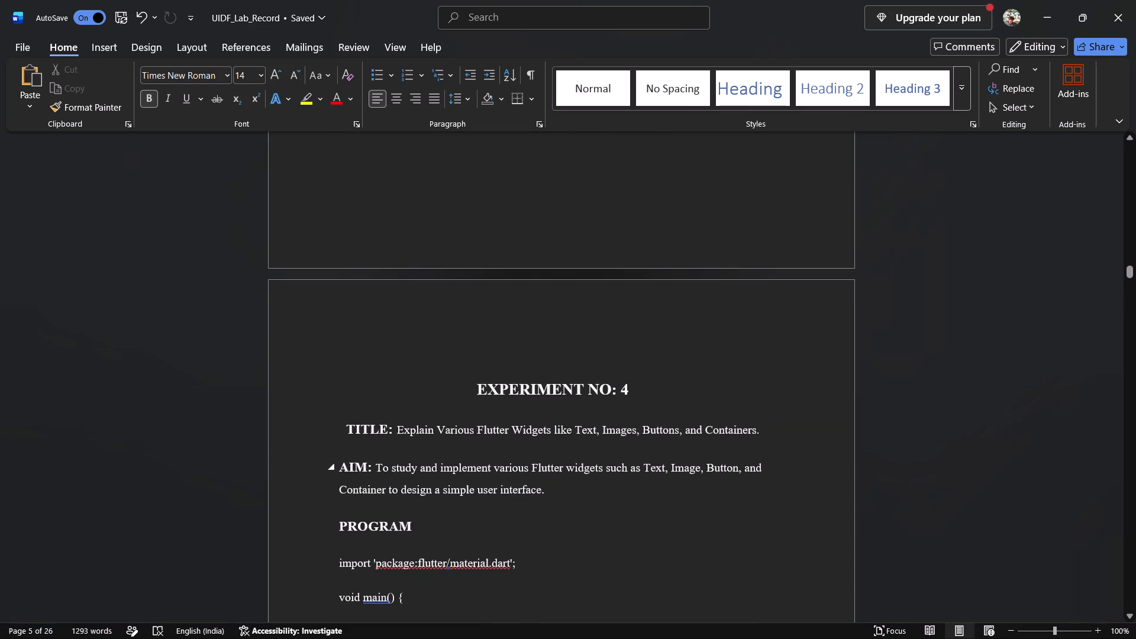
pyautogui.scroll(-2, 534, 501)
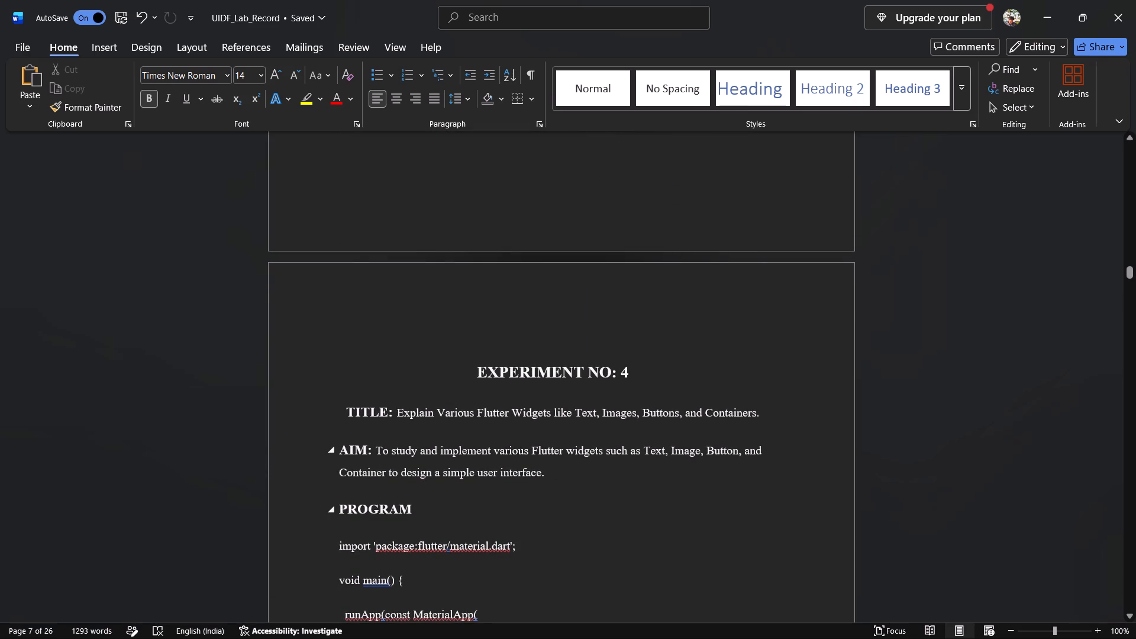
pyautogui.scroll(-2, 534, 501)
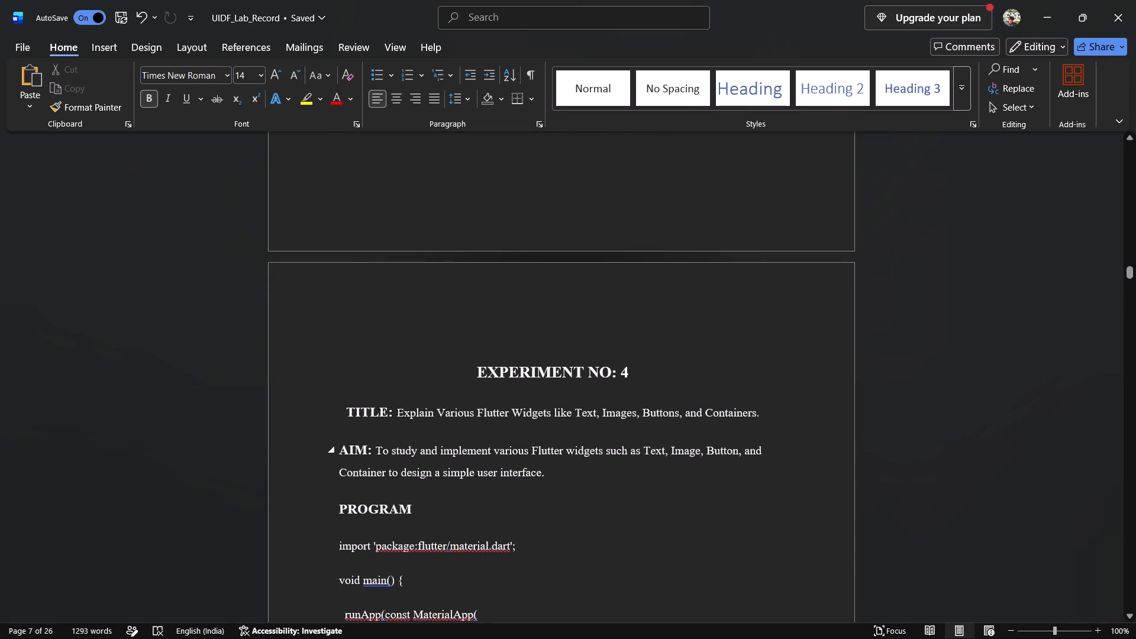